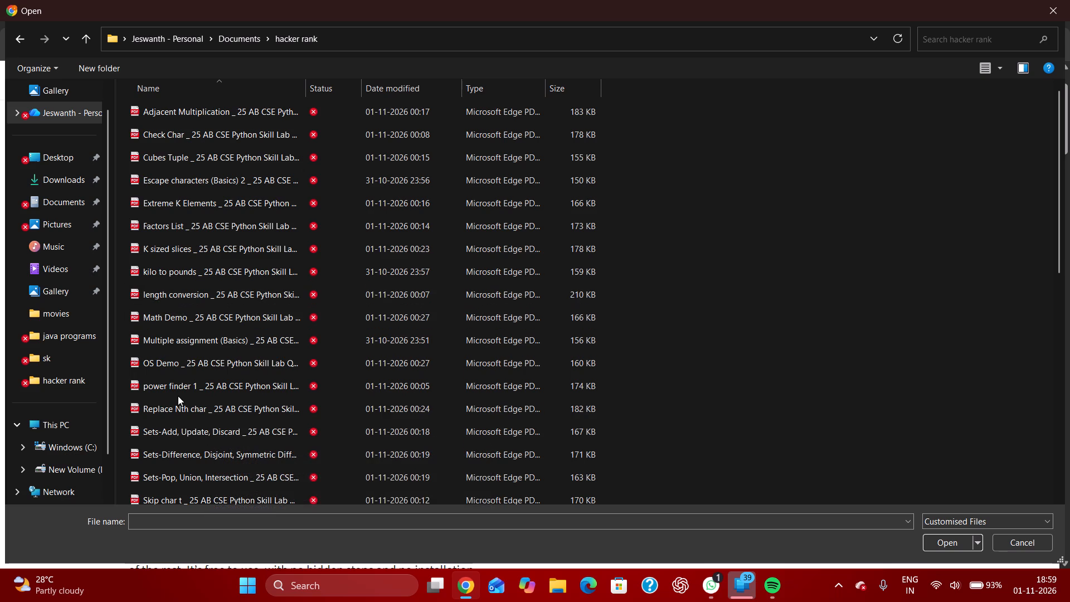
Look through the PDF files in the hacker rank folder and dismiss the file chooser without selecting any.
scroll(178, 396, down, 12)
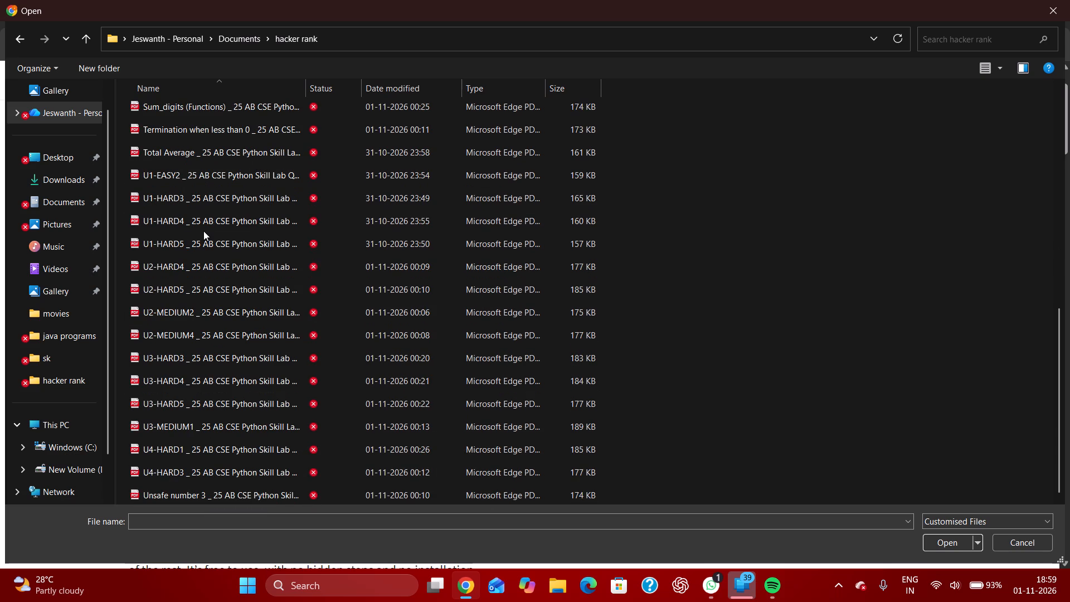
scroll(228, 229, up, 7)
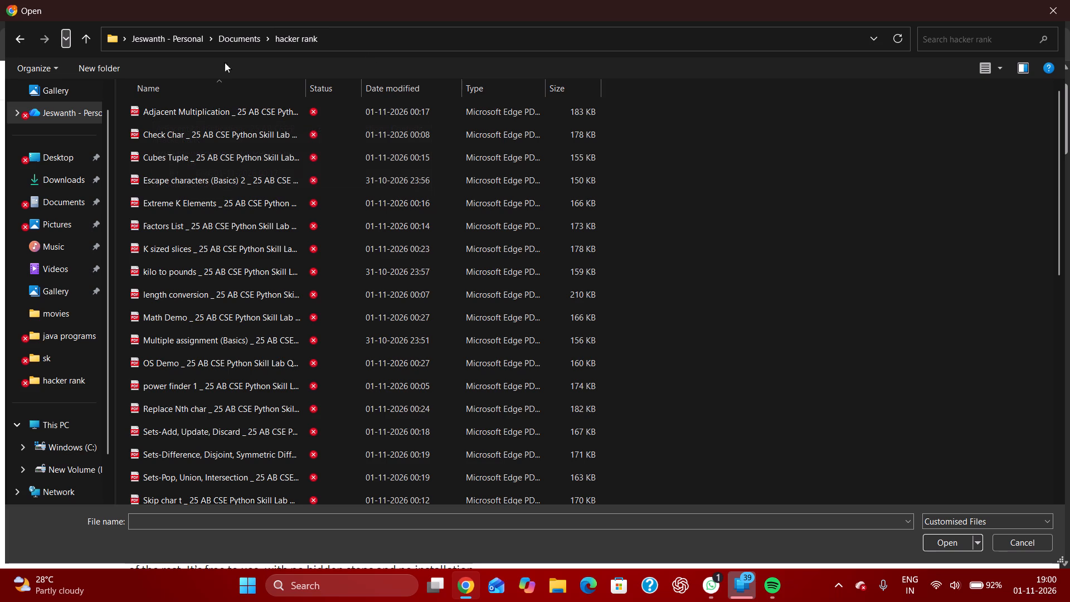
click(1049, 7)
Minimise the Smallpdf merge page's browser window and close the Comet browser window with the two new tabs.
click(998, 10)
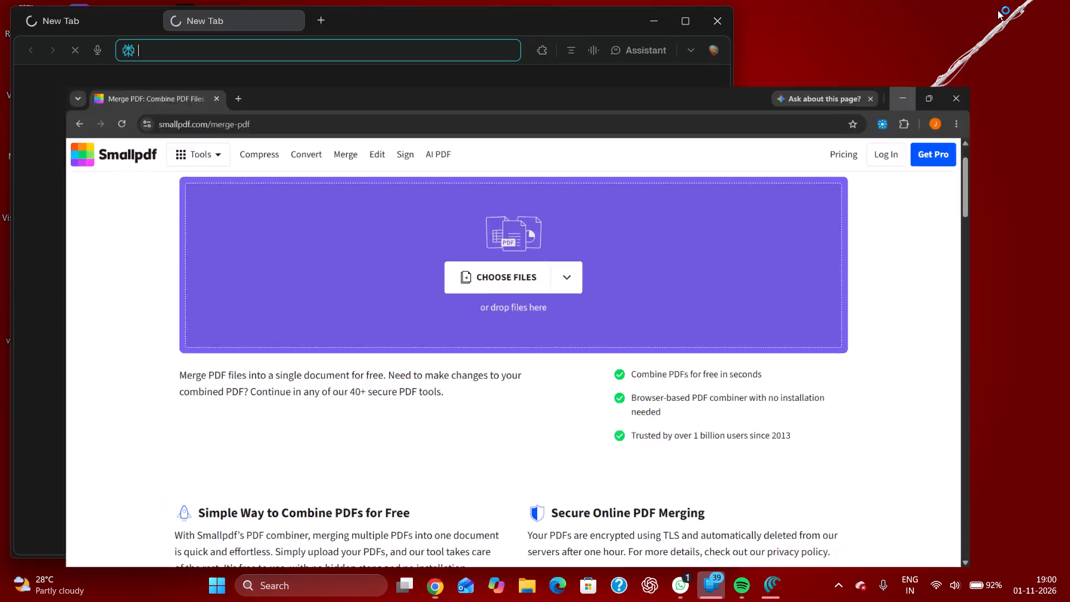
click(709, 20)
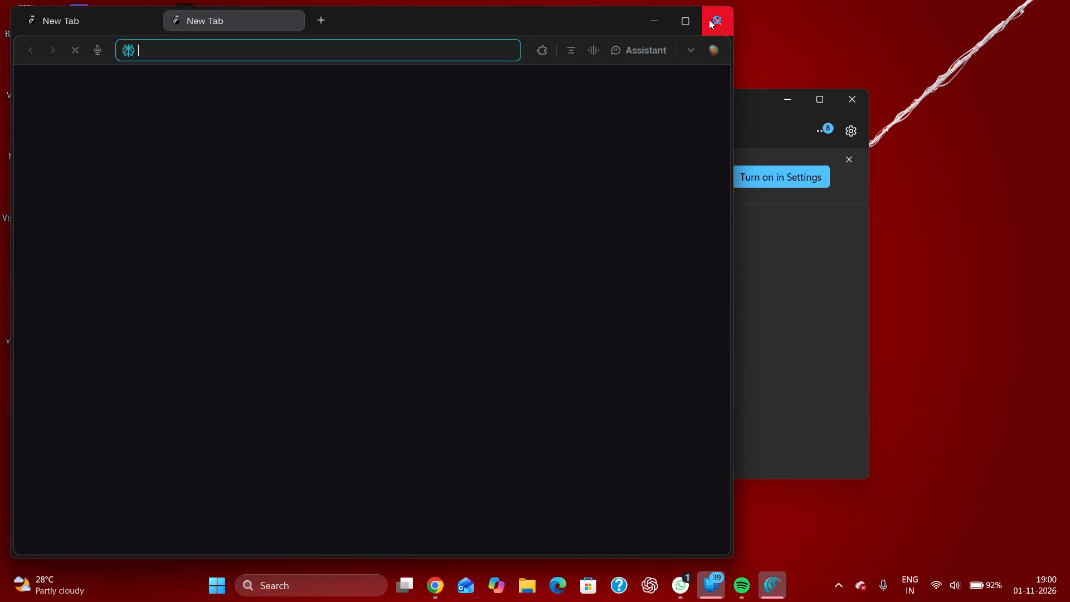
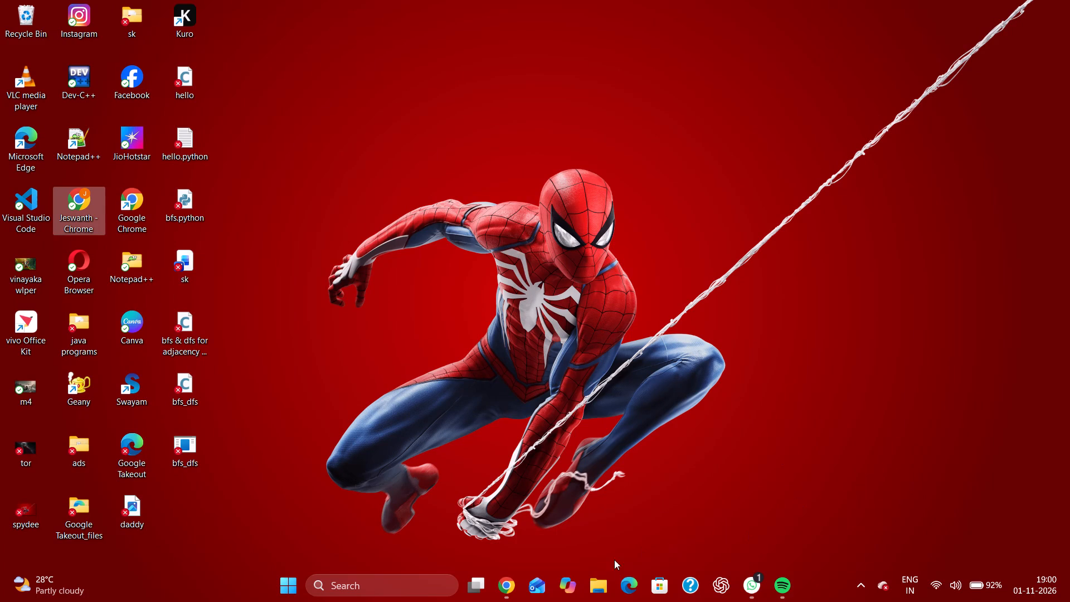
Open Chrome with the personal profile shortcut, search for hackerrank.com and open the HackerRank dashboard for developers.
click(90, 236)
double_click(90, 227)
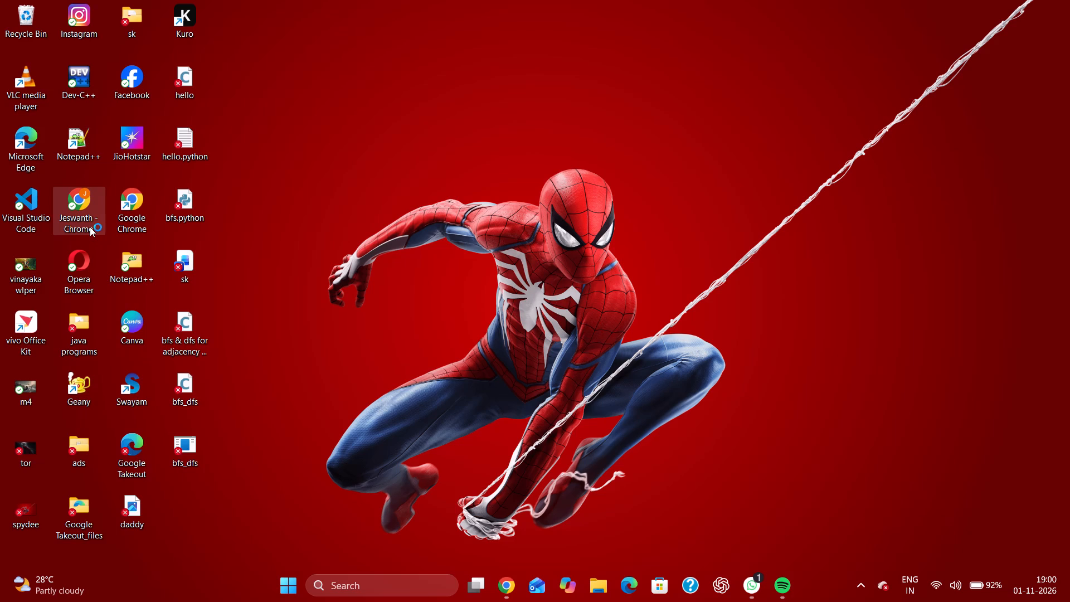
click(549, 52)
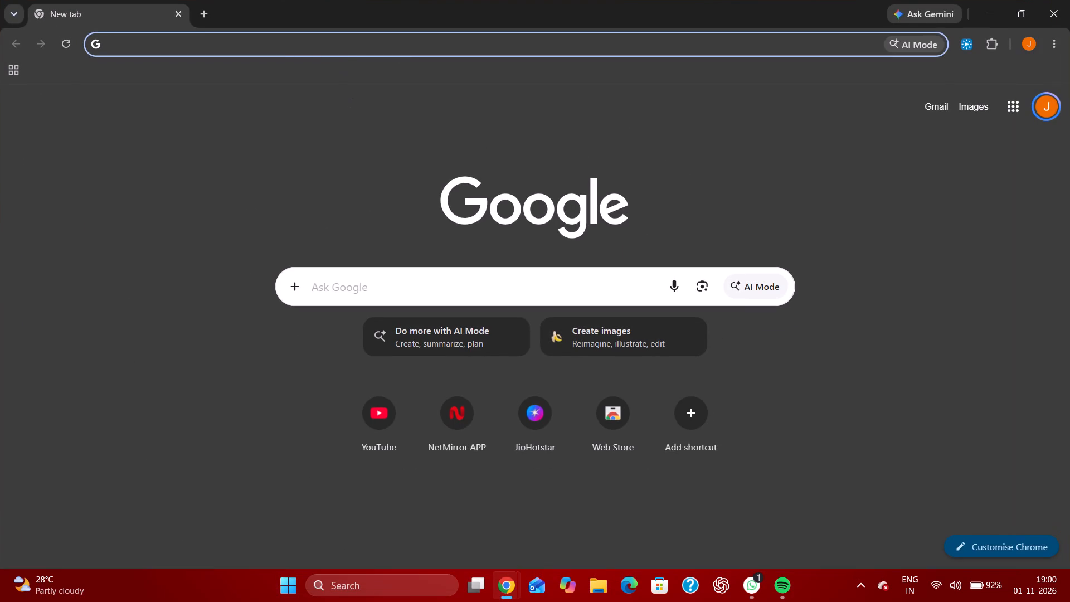
click(338, 49)
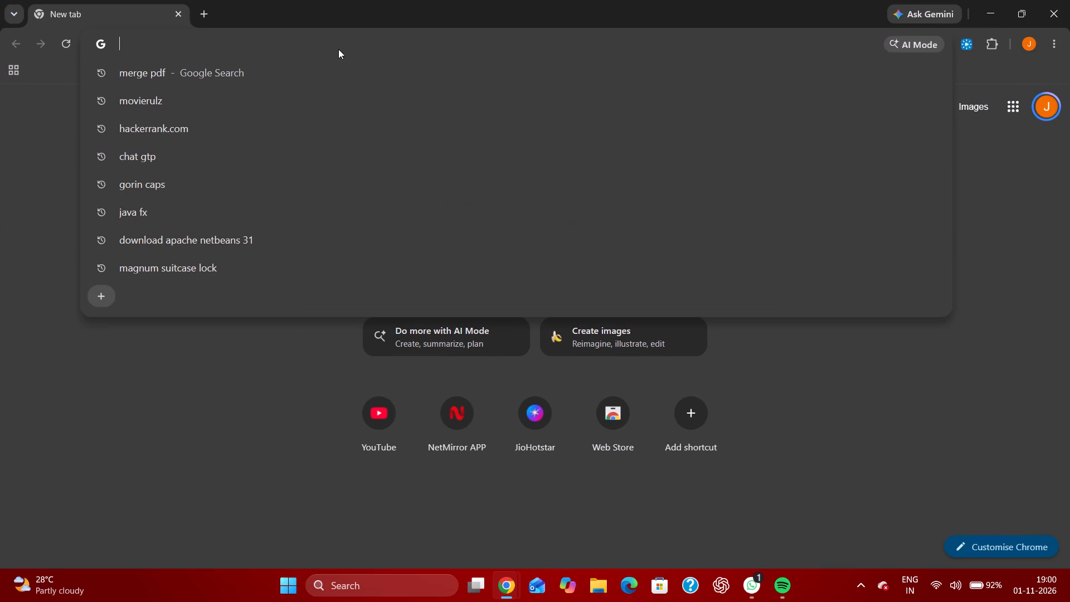
click(274, 123)
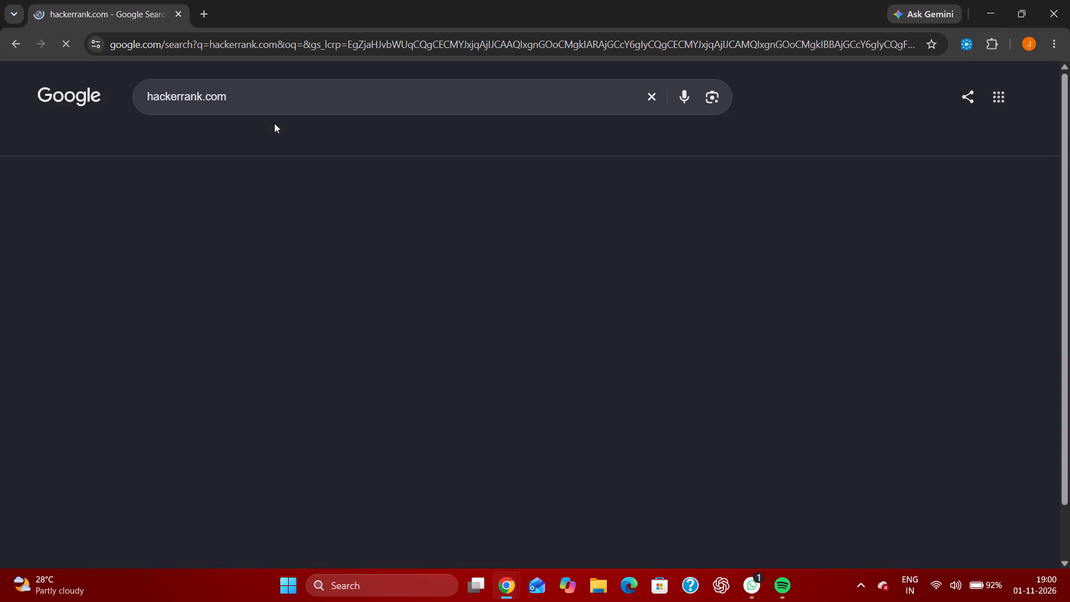
click(250, 216)
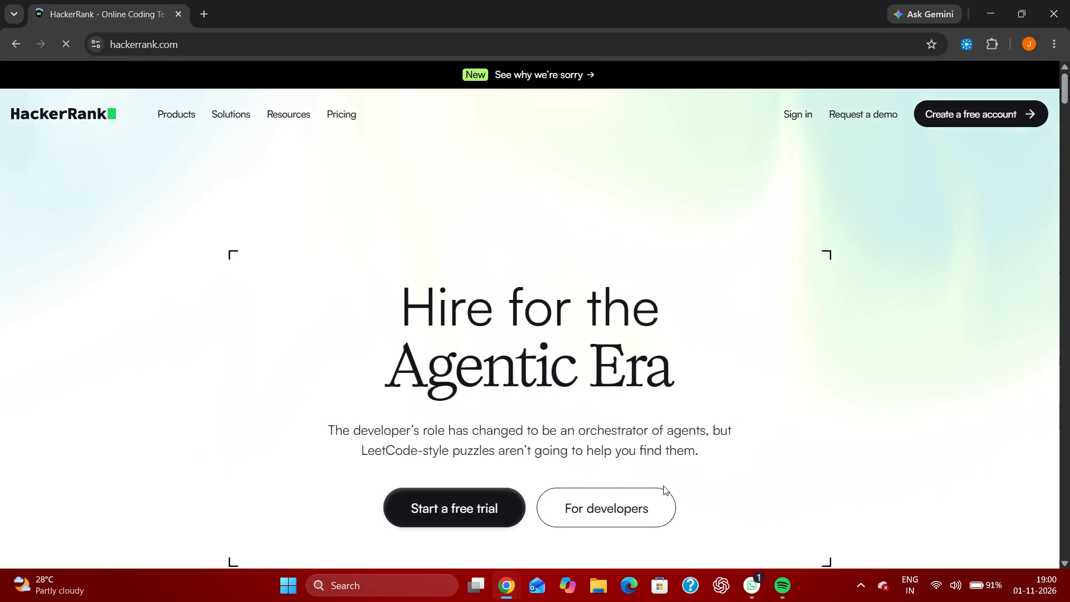
click(624, 494)
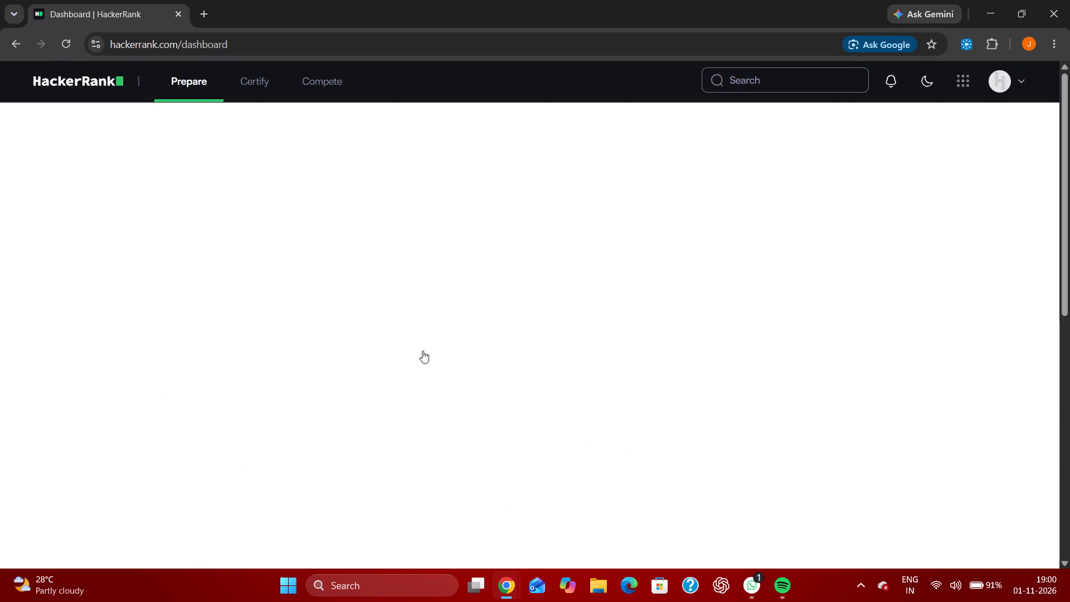
View the HackerRank account's profile page and its web address, and return to the dashboard.
click(1008, 71)
click(950, 106)
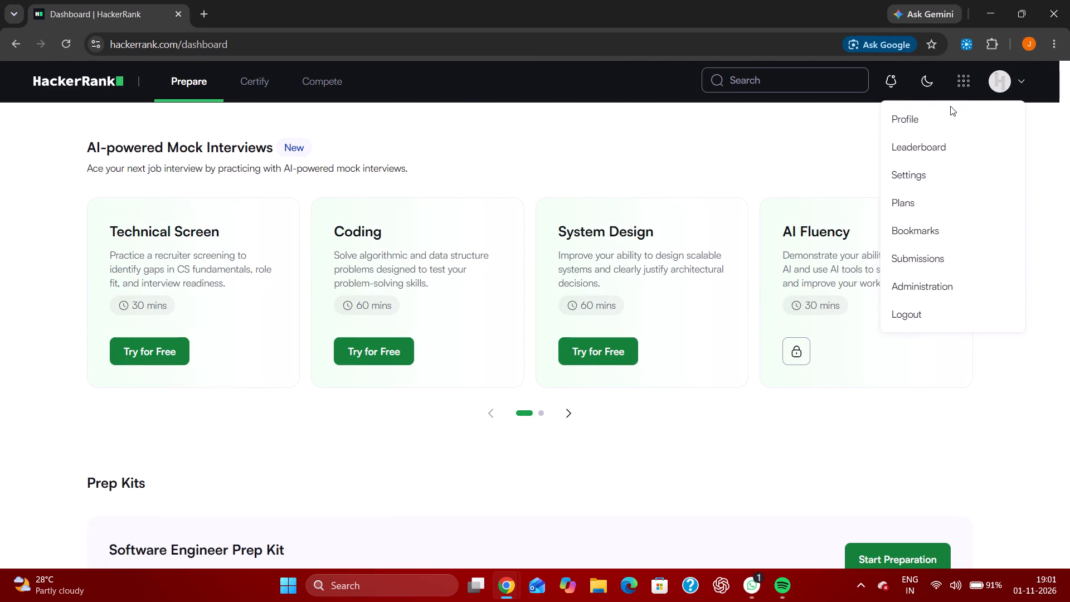
click(943, 112)
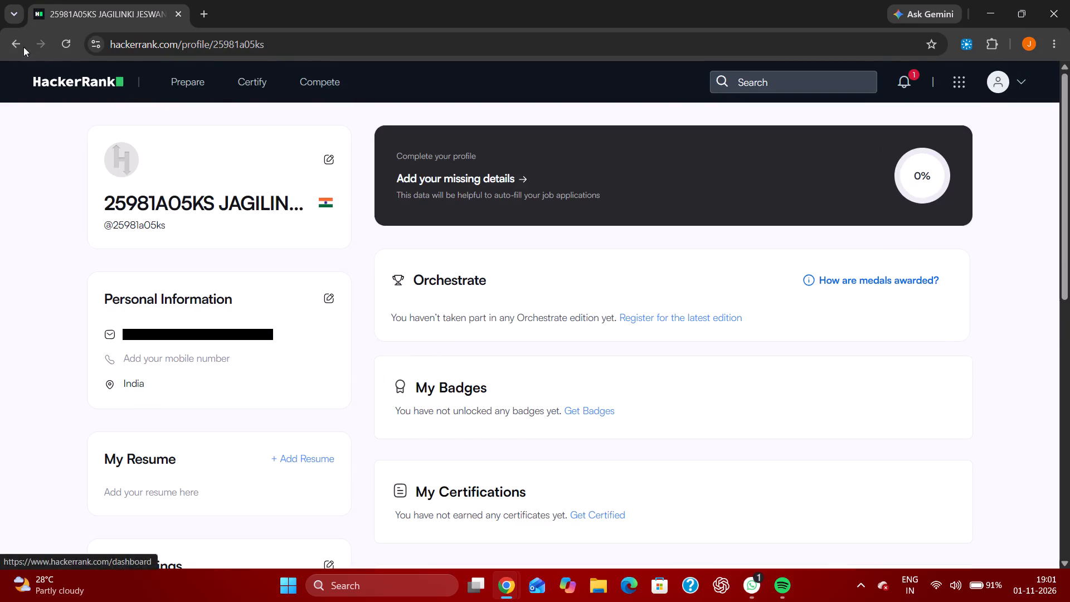
click(216, 45)
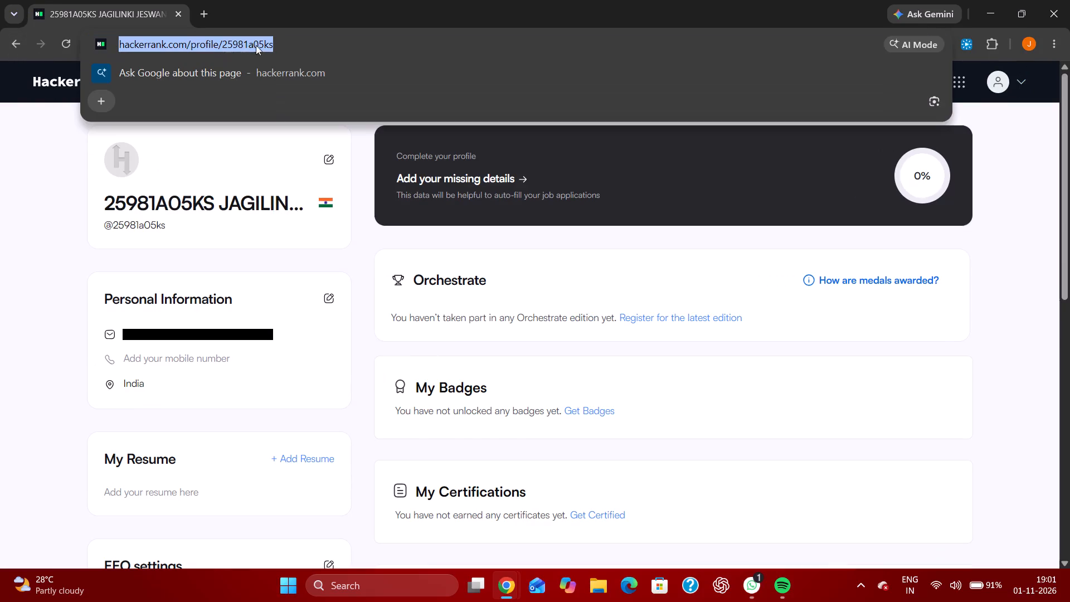
click(22, 45)
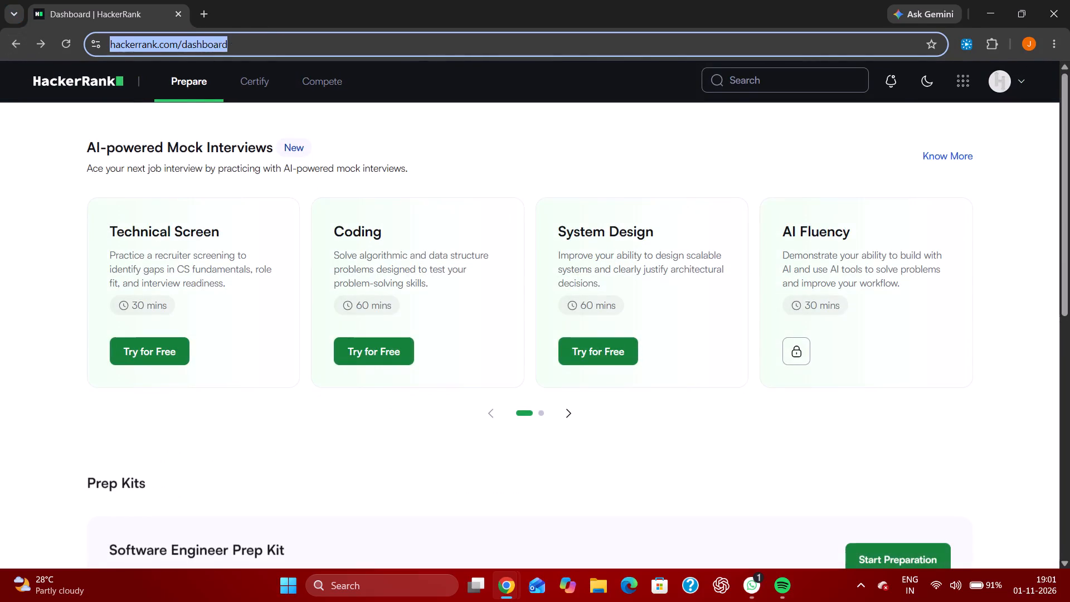
Go to hackerrank.com/25abpython and enter the 25 AB CSE Python Skill Lab contest.
click(231, 40)
key(BackSpace)
key(BackSpace)
key(BackSpace)
key(BackSpace)
key(BackSpace)
key(BackSpace)
key(BackSpace)
key(BackSpace)
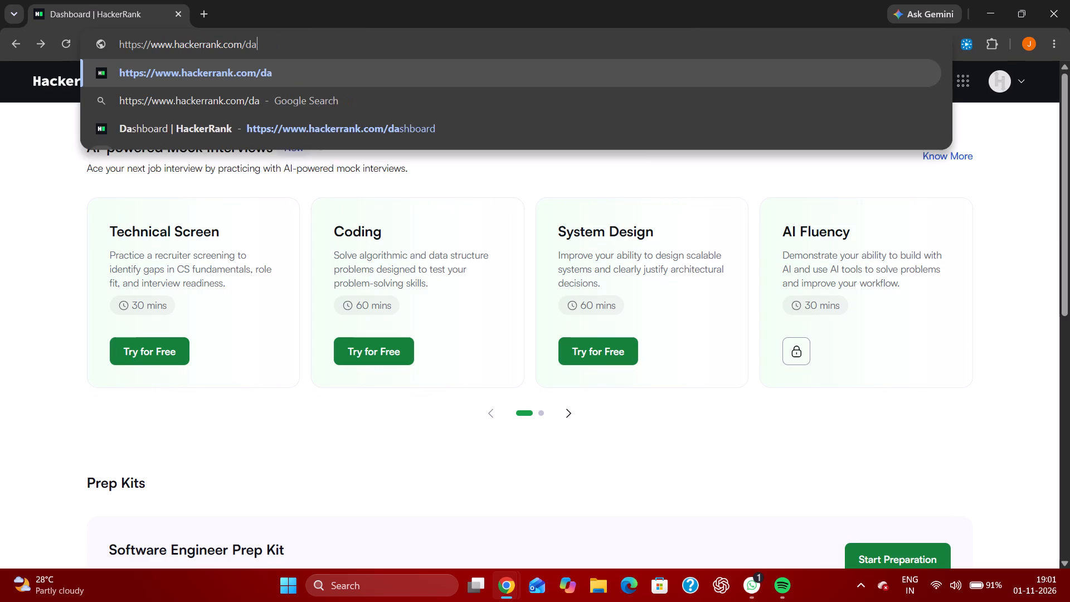
key(BackSpace)
text(25a)
text(b)
key(space)
key(BackSpace)
text(python)
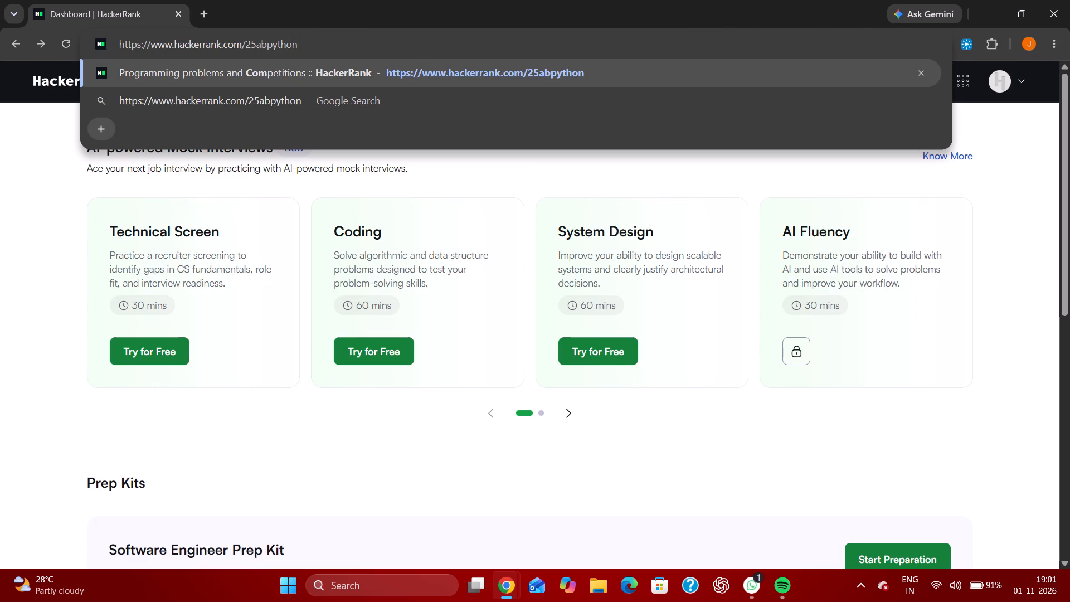
key(Return)
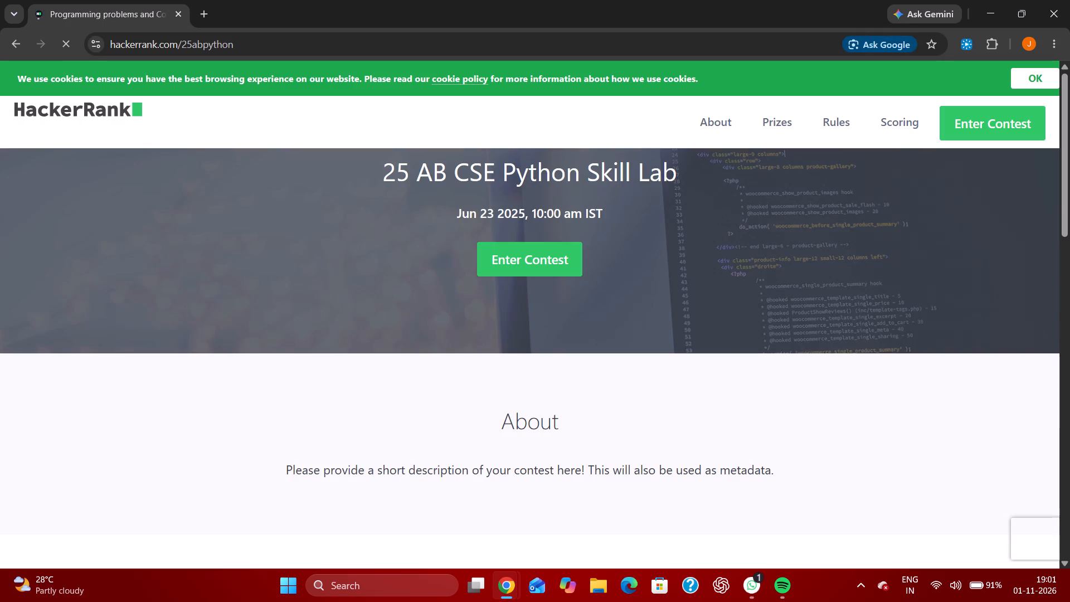
click(522, 260)
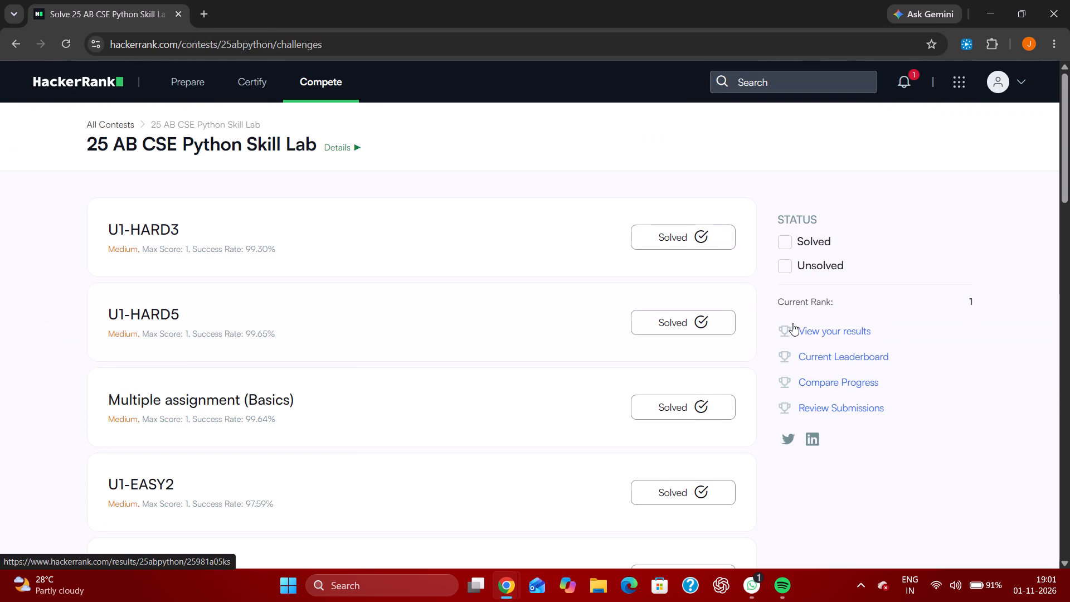
Open the contest's current leaderboard and print it as a PDF to the hacker rank folder, clearing the suggested file name.
click(826, 356)
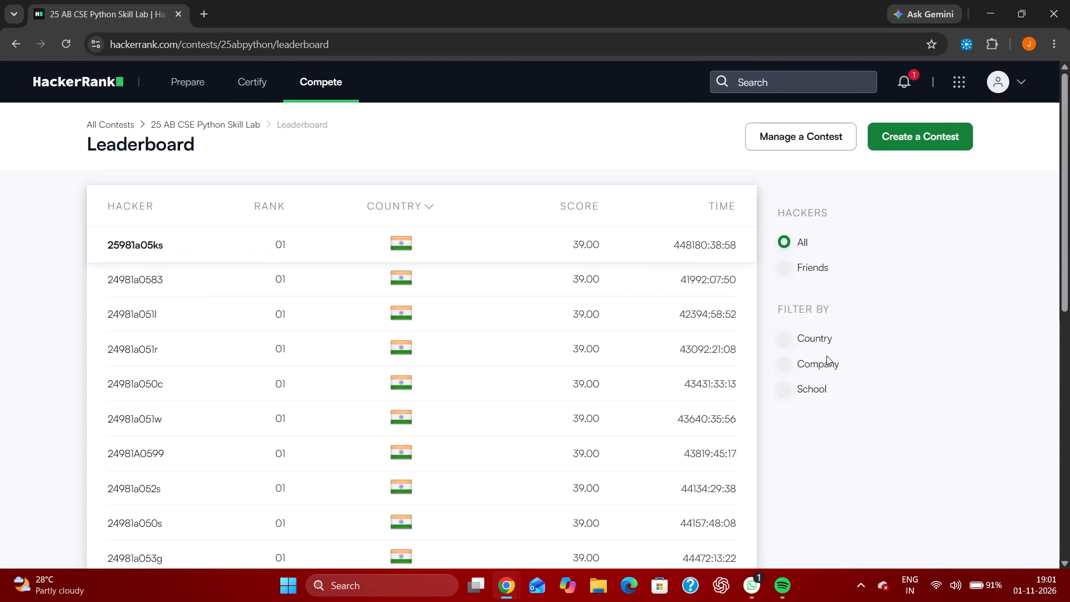
key(ctrl+p)
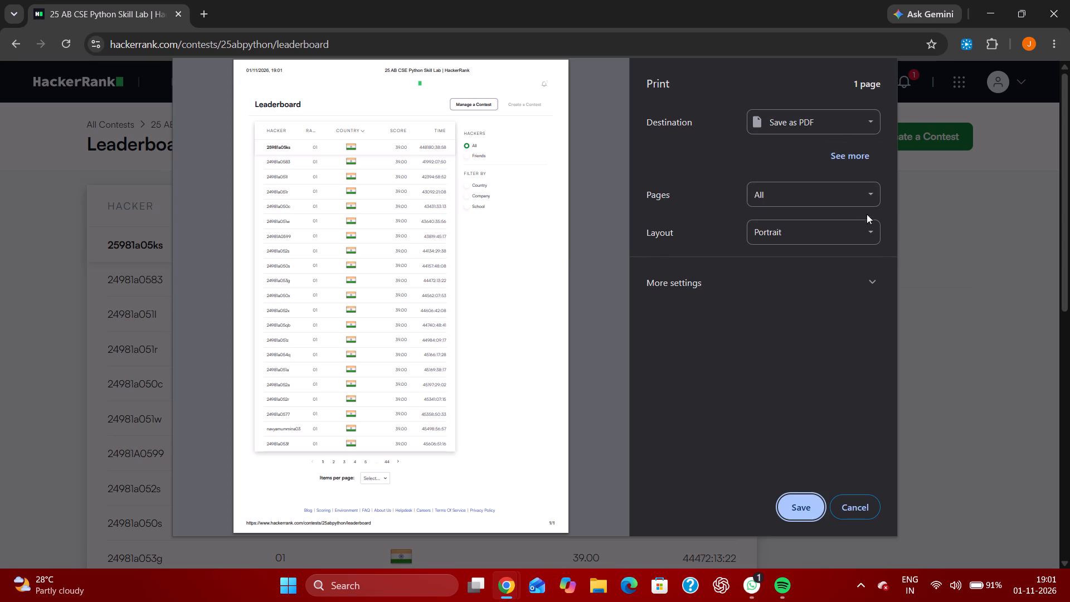
click(874, 276)
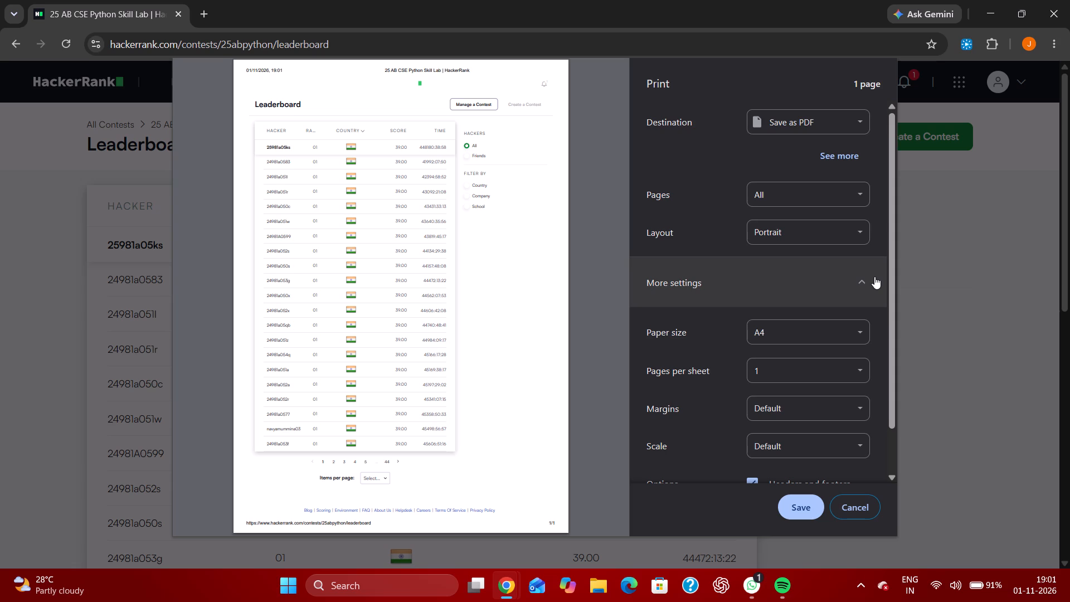
click(804, 503)
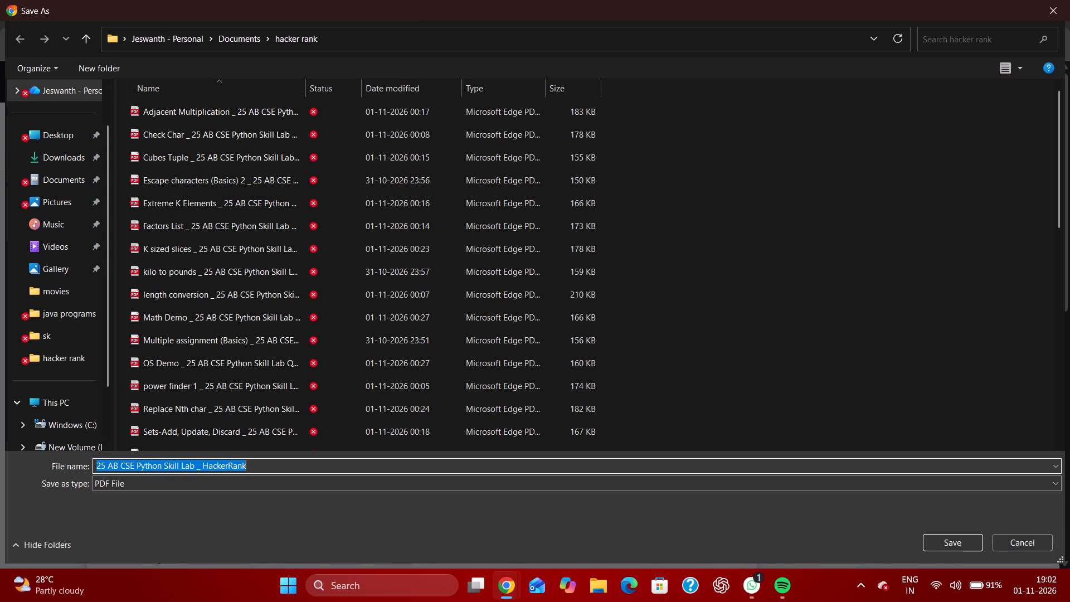
key(BackSpace)
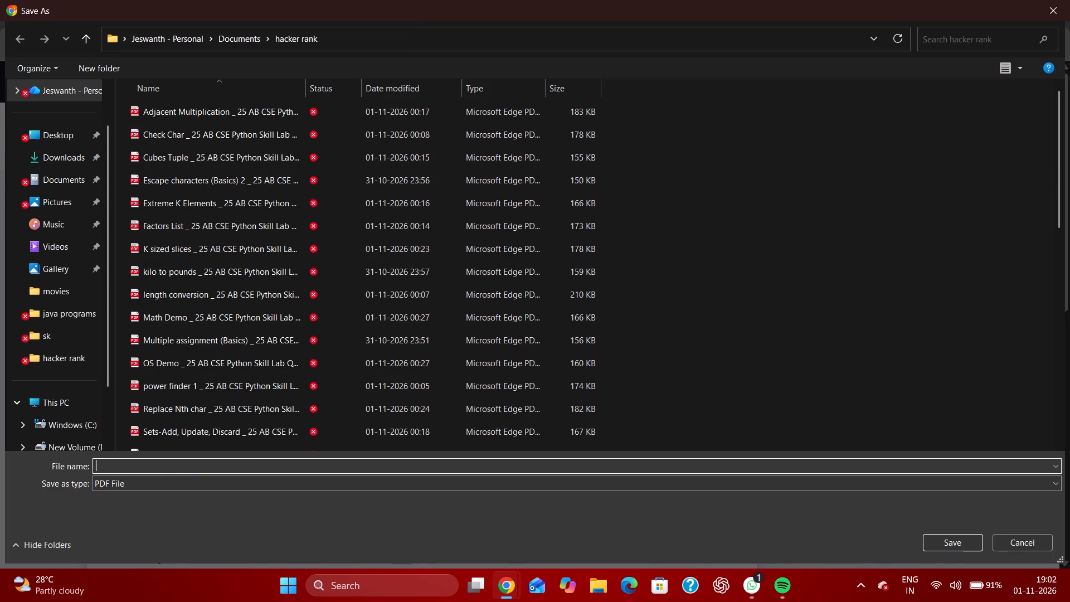
Name the leaderboard PDF "Leader board hackerrank" in the hacker rank folder.
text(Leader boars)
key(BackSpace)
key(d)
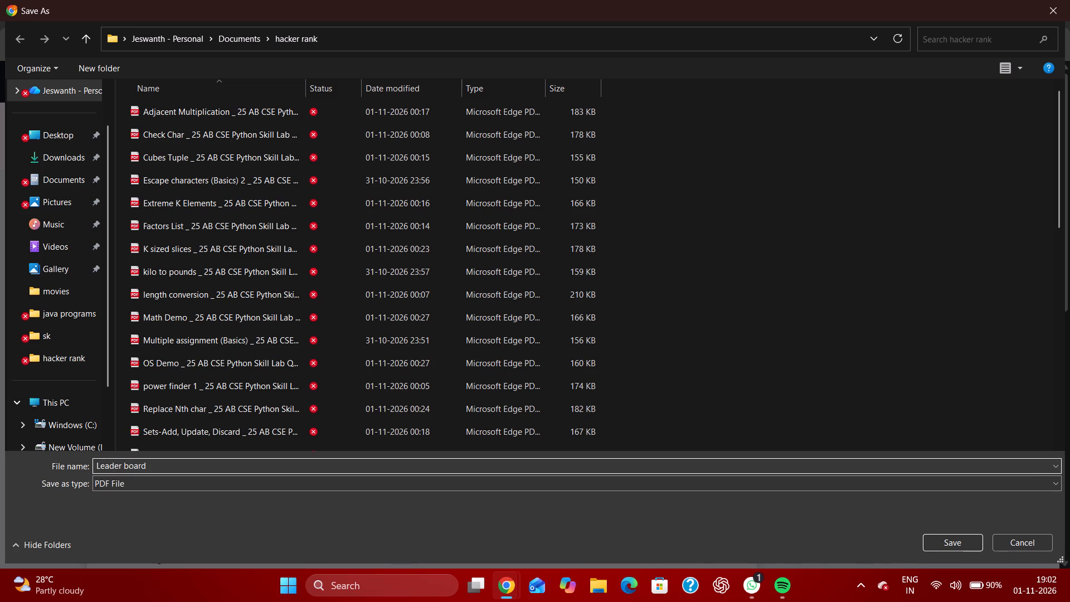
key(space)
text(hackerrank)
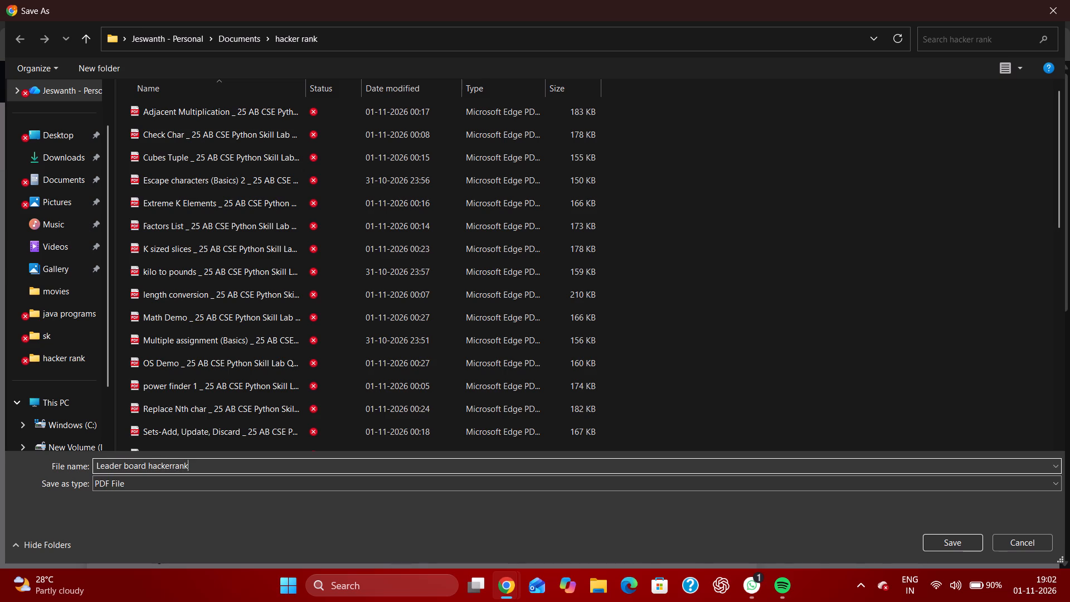
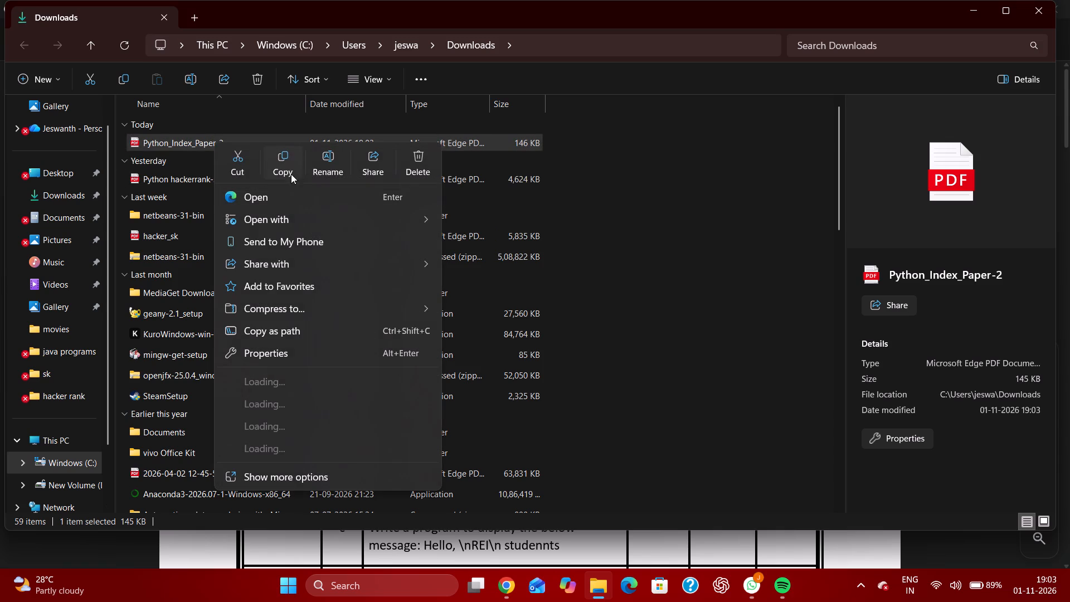
Copy the Python_Index_Paper-2 PDF from Downloads into the hacker rank folder in Documents.
click(289, 169)
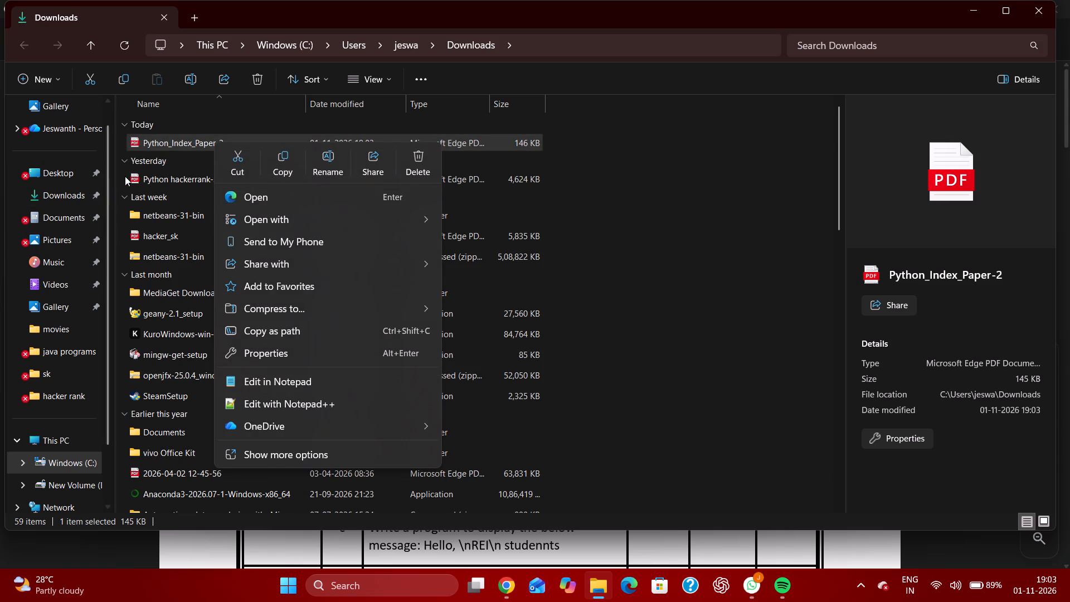
click(275, 156)
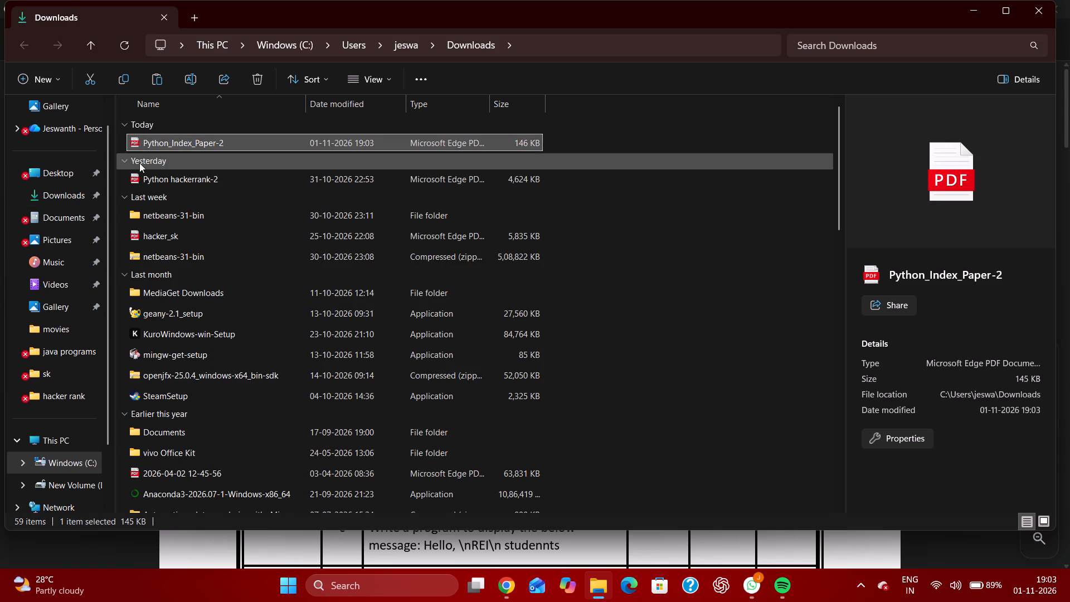
click(74, 211)
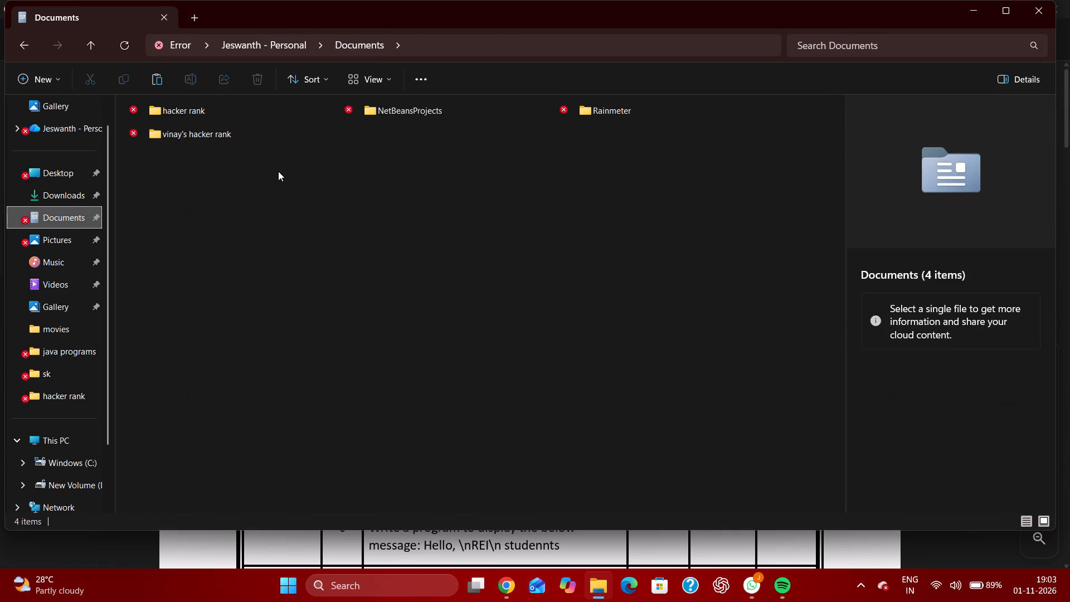
double_click(221, 112)
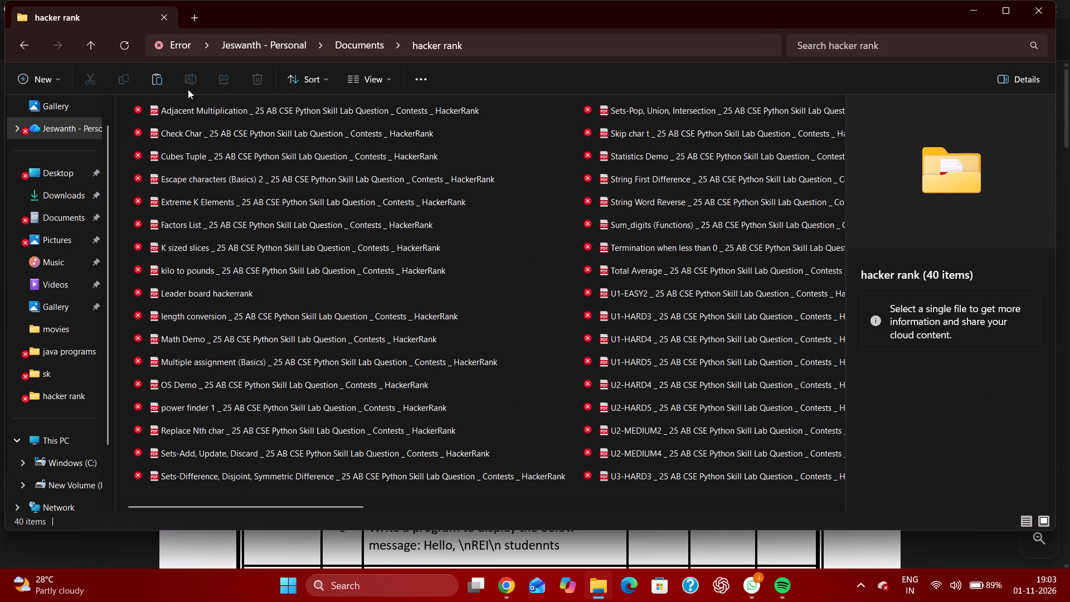
click(158, 75)
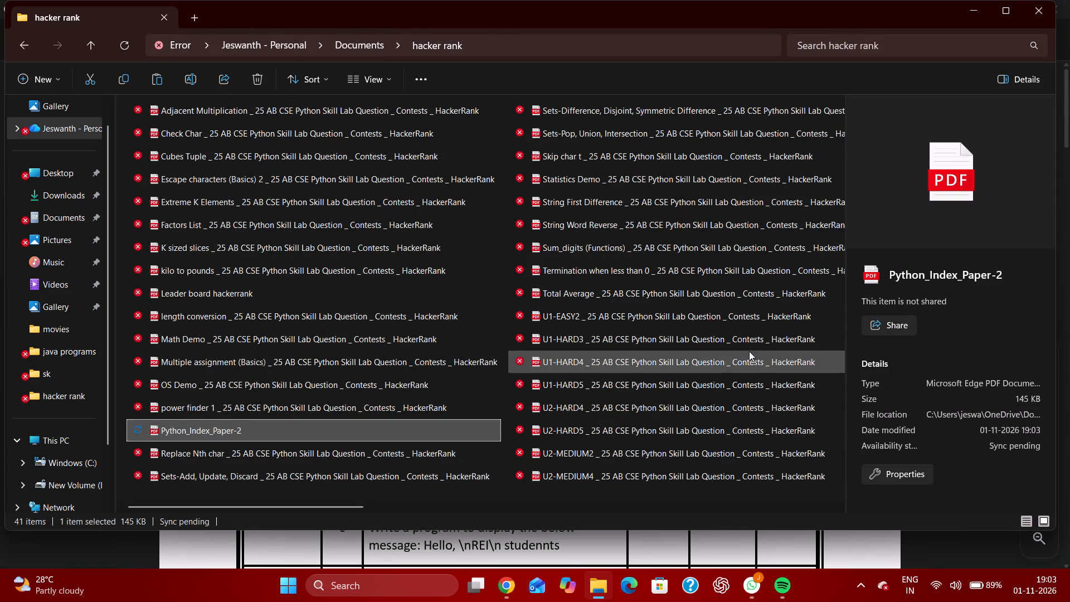
Open the Python_Index_Paper-2 PDF from the hacker rank folder and look through its list of exercises.
click(501, 302)
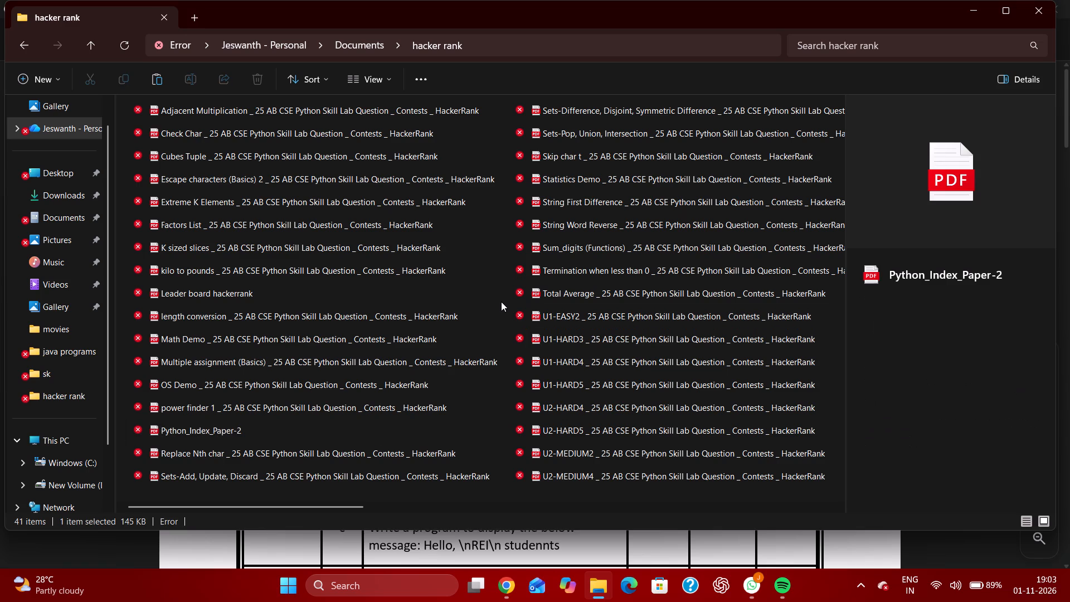
double_click(309, 433)
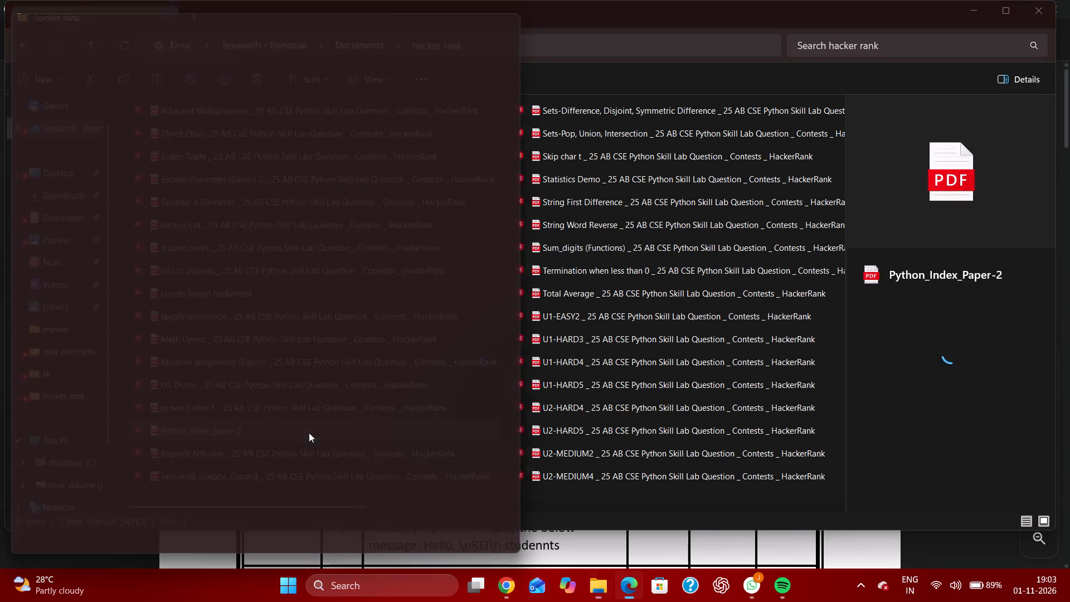
scroll(335, 385, down, 8)
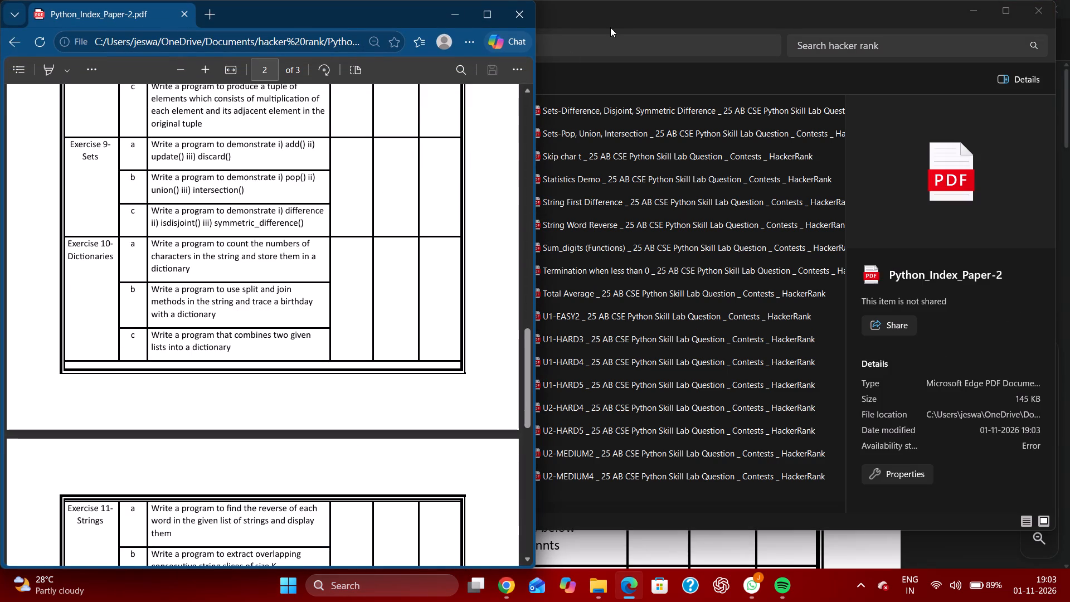
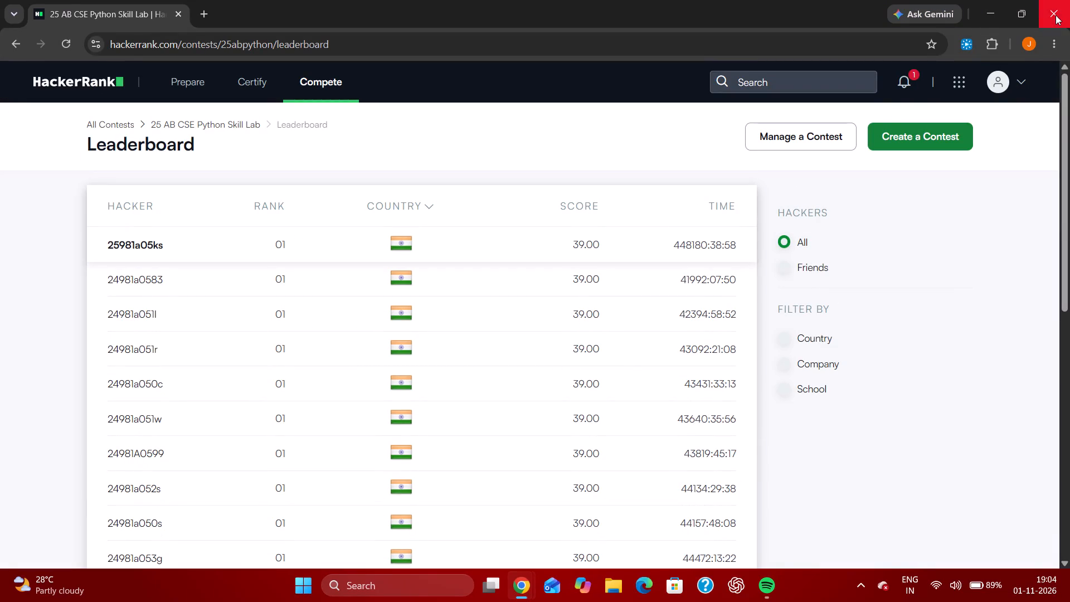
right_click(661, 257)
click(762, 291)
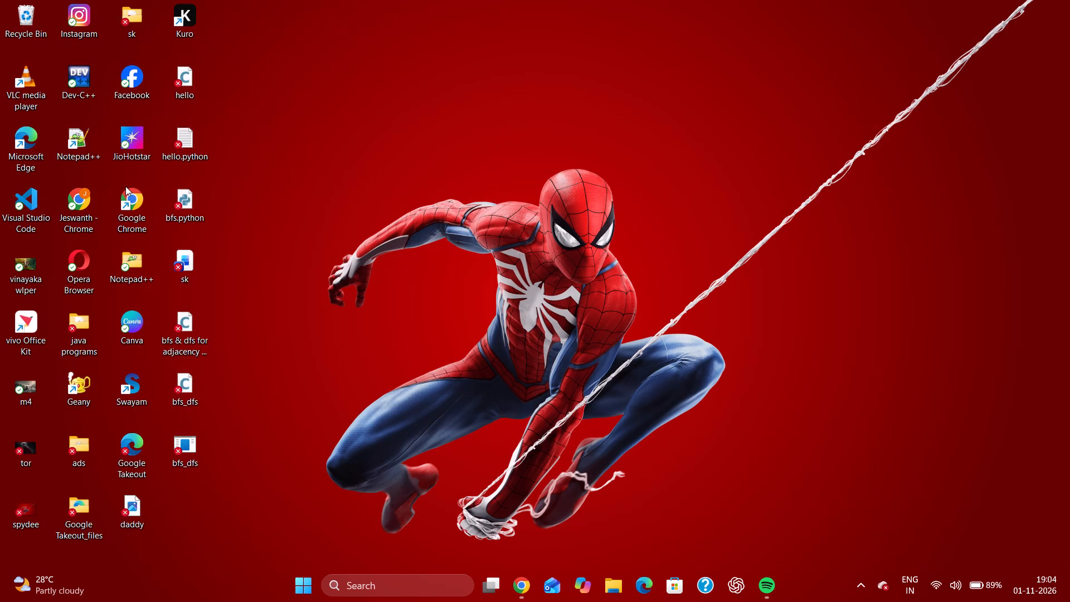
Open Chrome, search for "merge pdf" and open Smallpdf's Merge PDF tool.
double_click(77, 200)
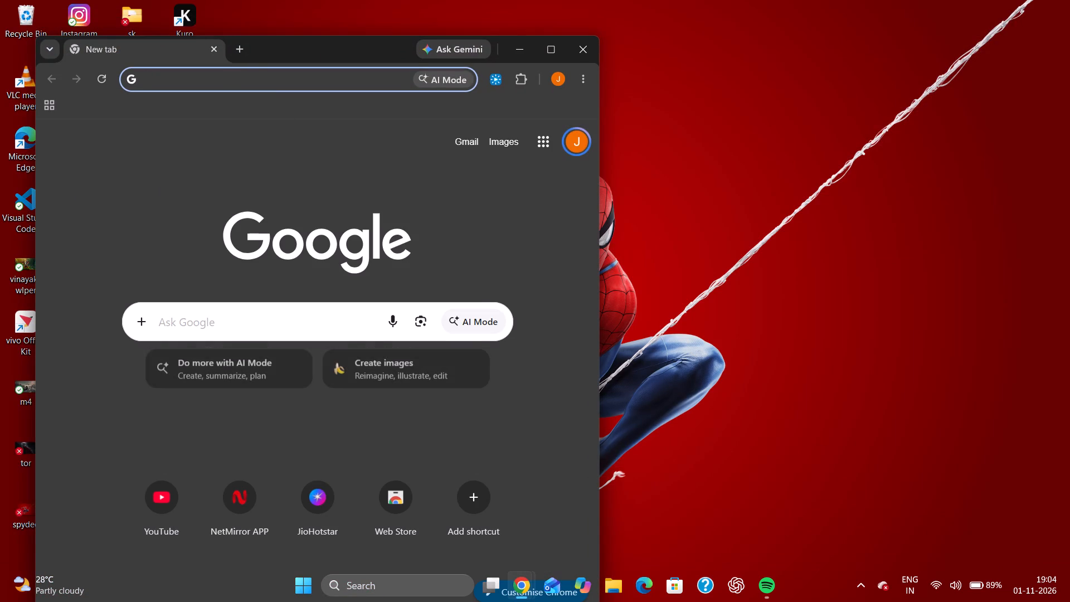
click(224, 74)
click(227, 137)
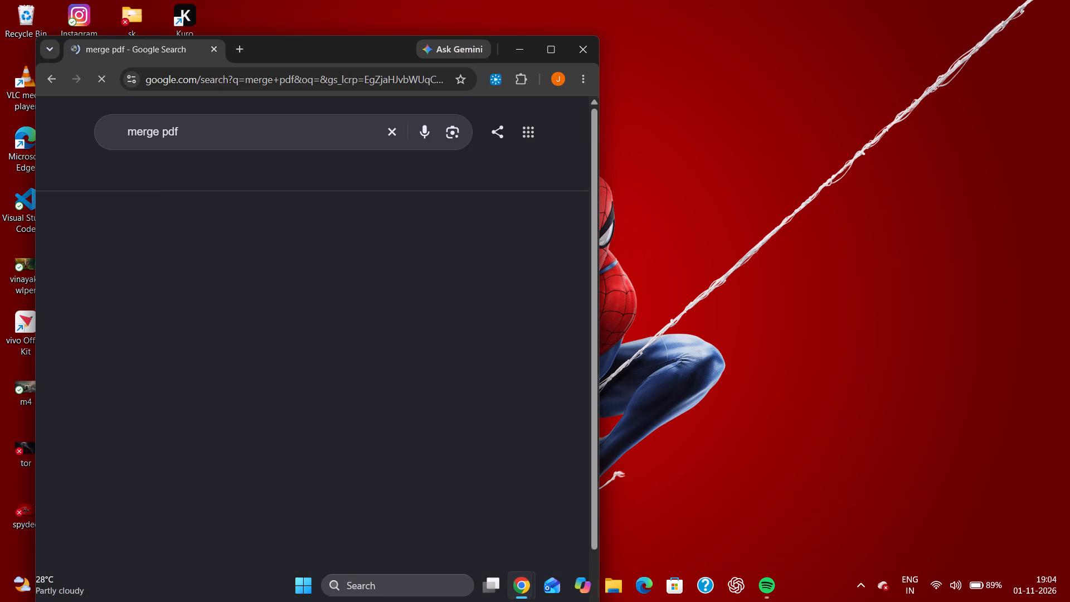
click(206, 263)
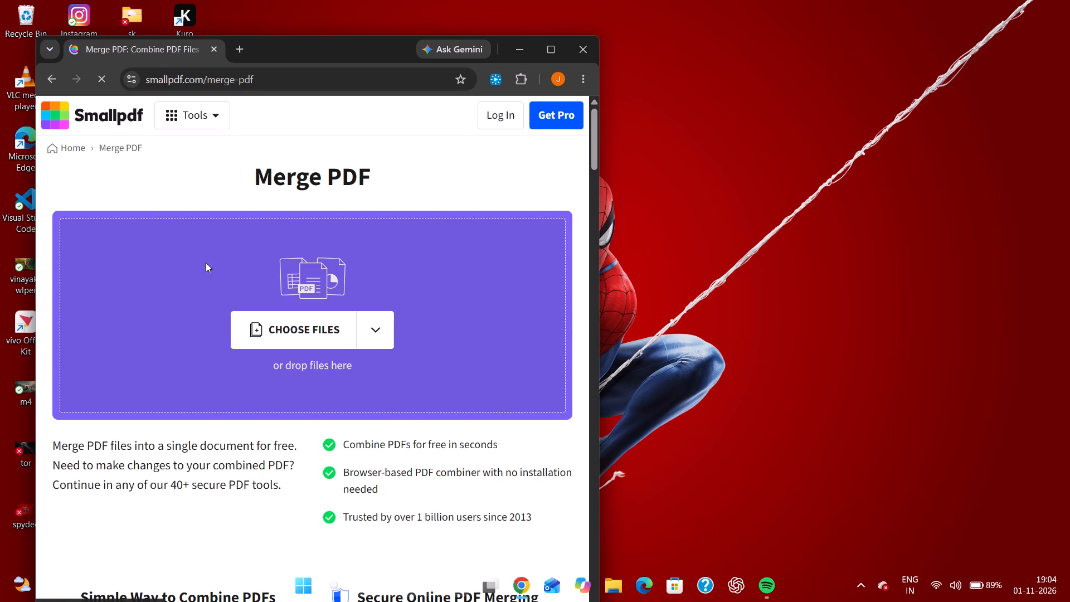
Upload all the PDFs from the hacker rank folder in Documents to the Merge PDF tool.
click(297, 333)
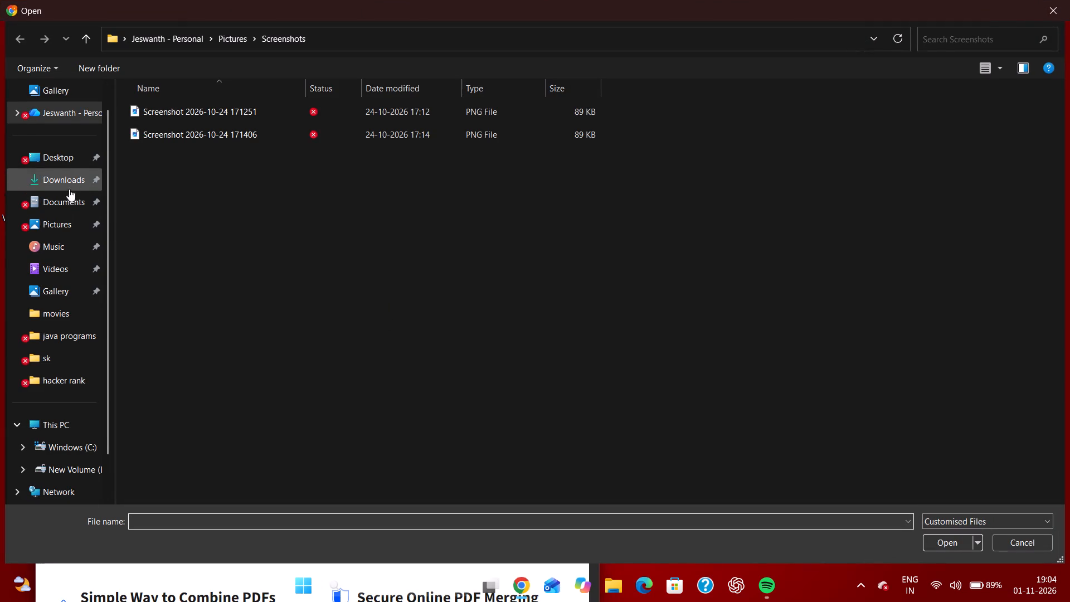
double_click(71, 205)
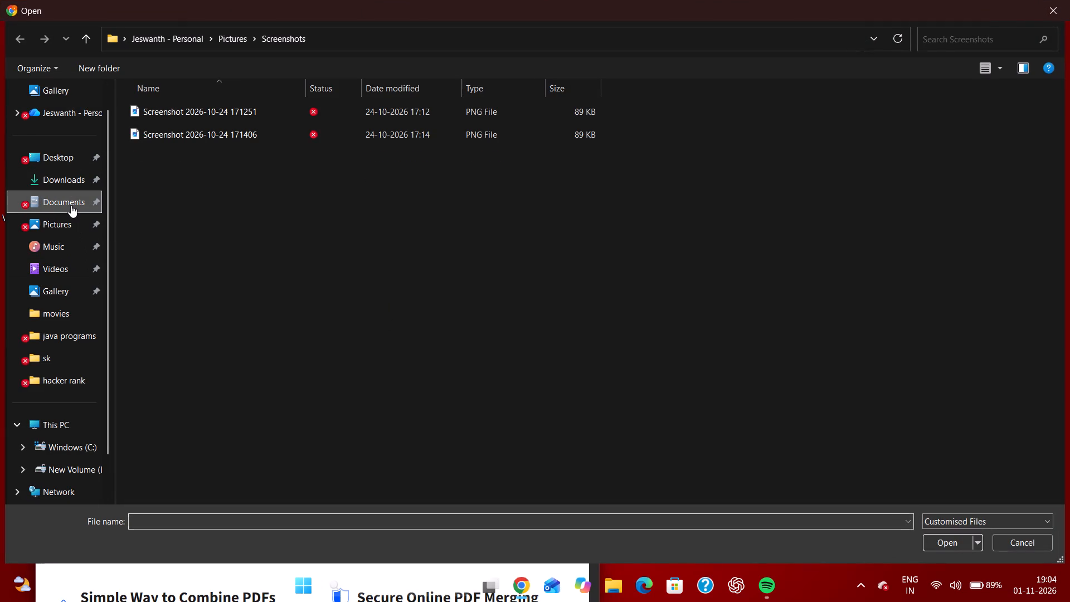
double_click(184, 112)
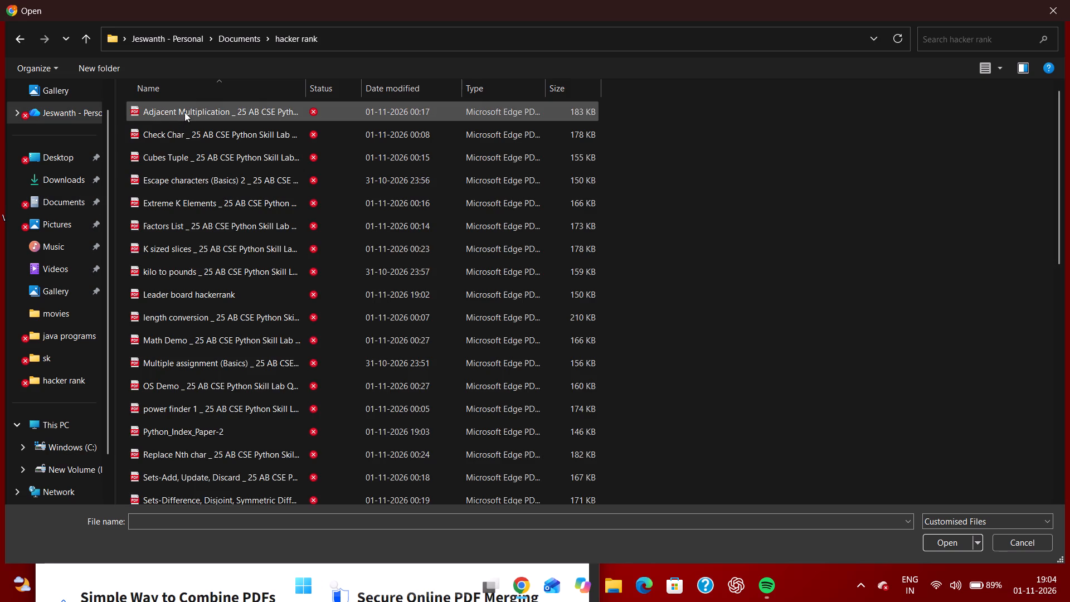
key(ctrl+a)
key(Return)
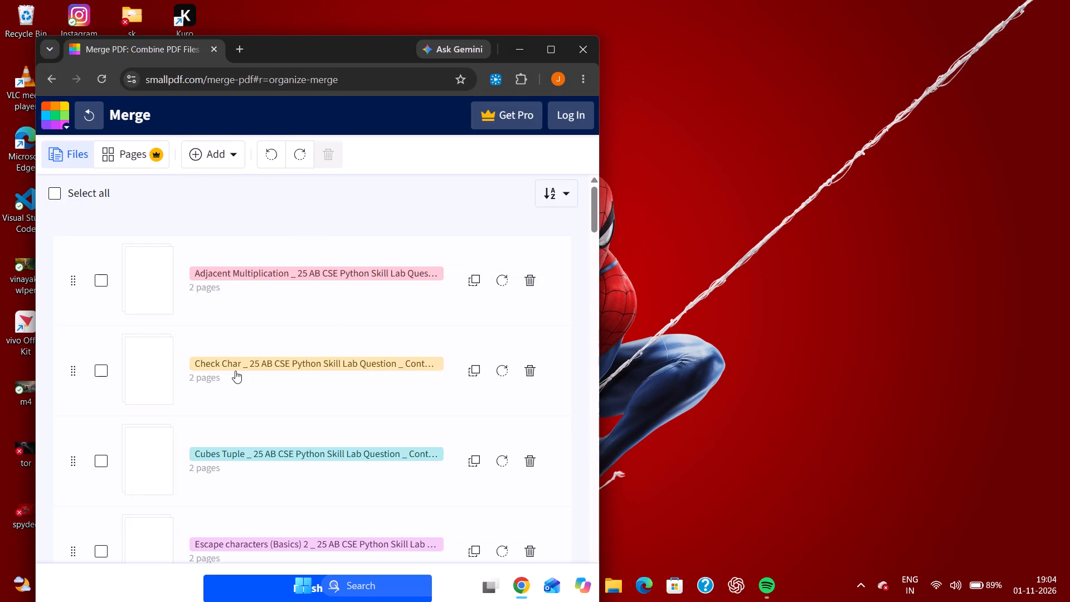
Look through the uploaded PDF list from Adjacent Multiplication to Unsafe number 3 to examine the file order.
scroll(235, 371, up, 1)
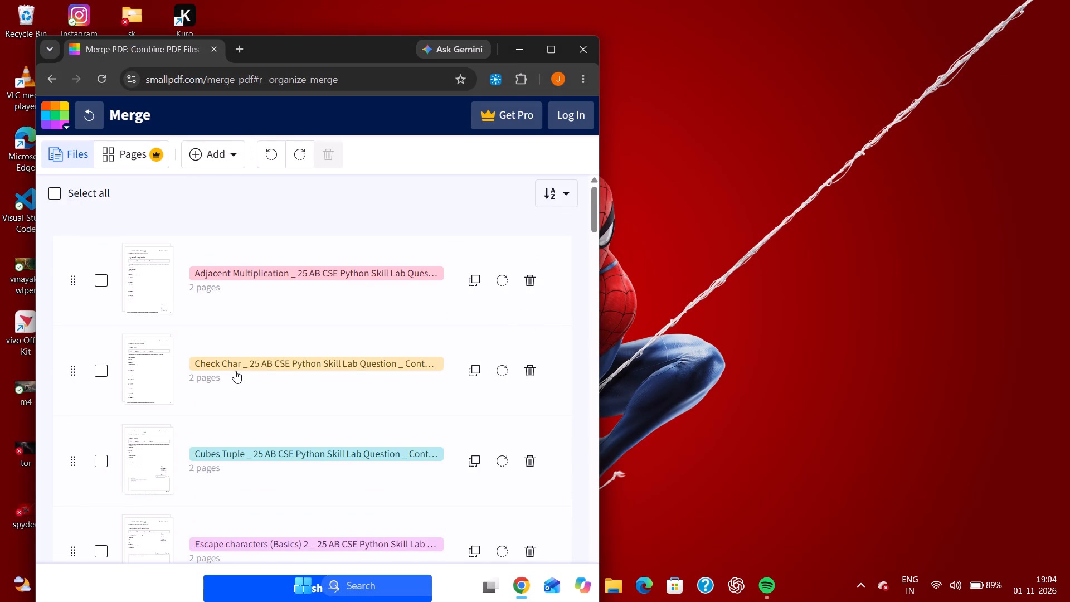
scroll(235, 371, down, 5)
scroll(235, 371, down, 20)
scroll(235, 371, down, 2)
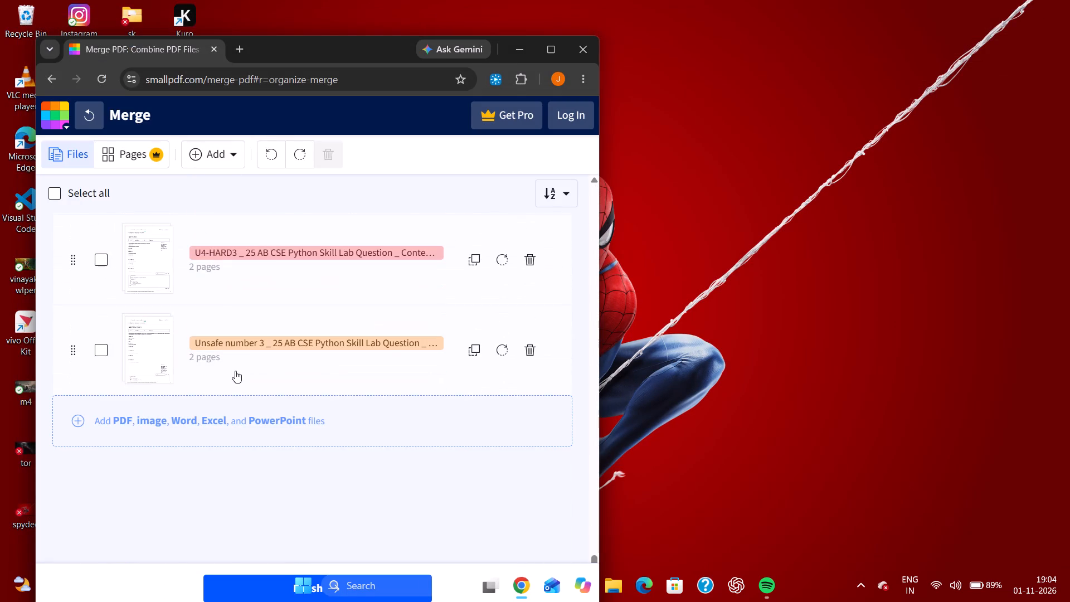
scroll(235, 371, down, 1)
scroll(235, 371, up, 2)
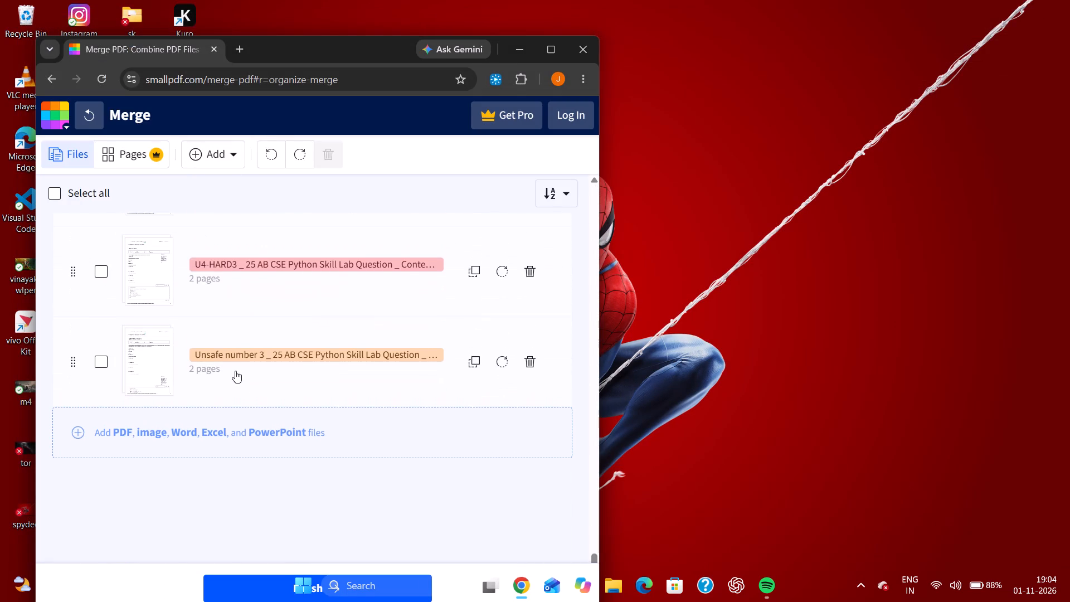
scroll(235, 371, up, 18)
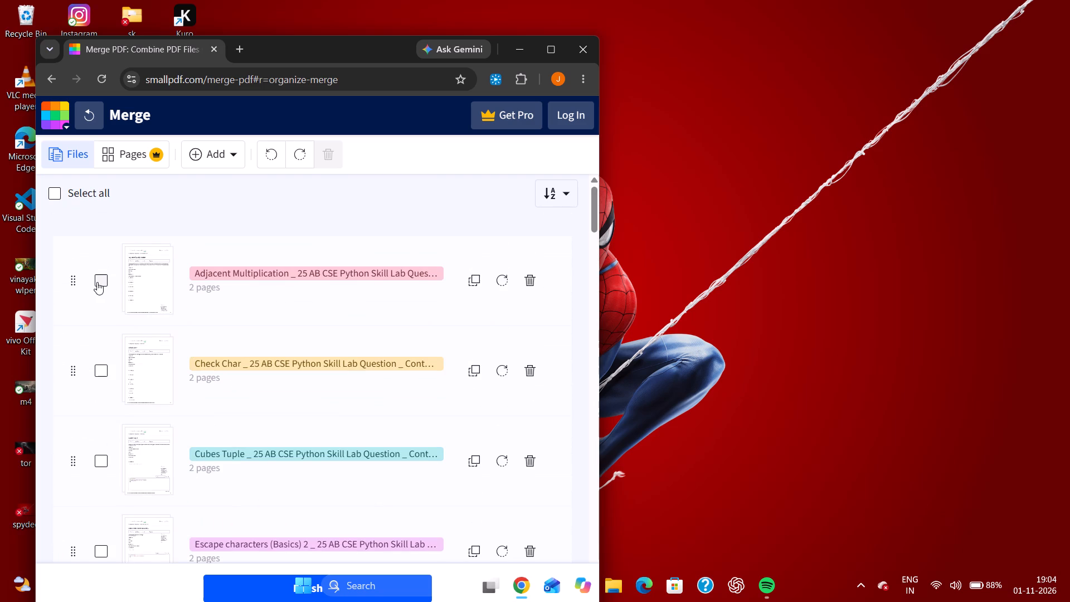
click(97, 282)
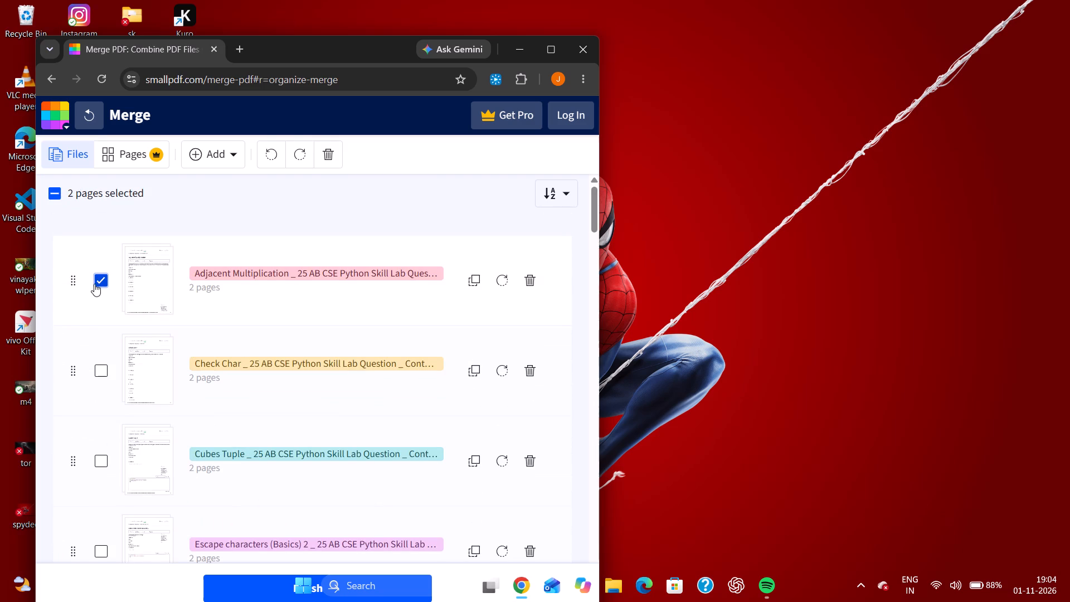
click(94, 284)
scroll(186, 340, down, 8)
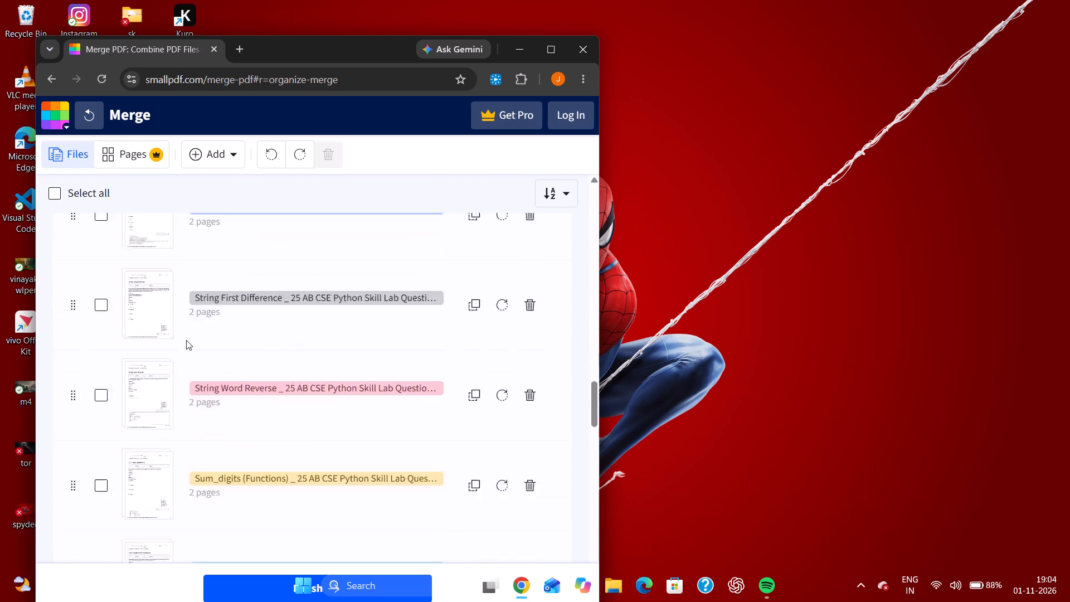
scroll(186, 340, down, 2)
scroll(186, 340, up, 16)
scroll(186, 340, up, 5)
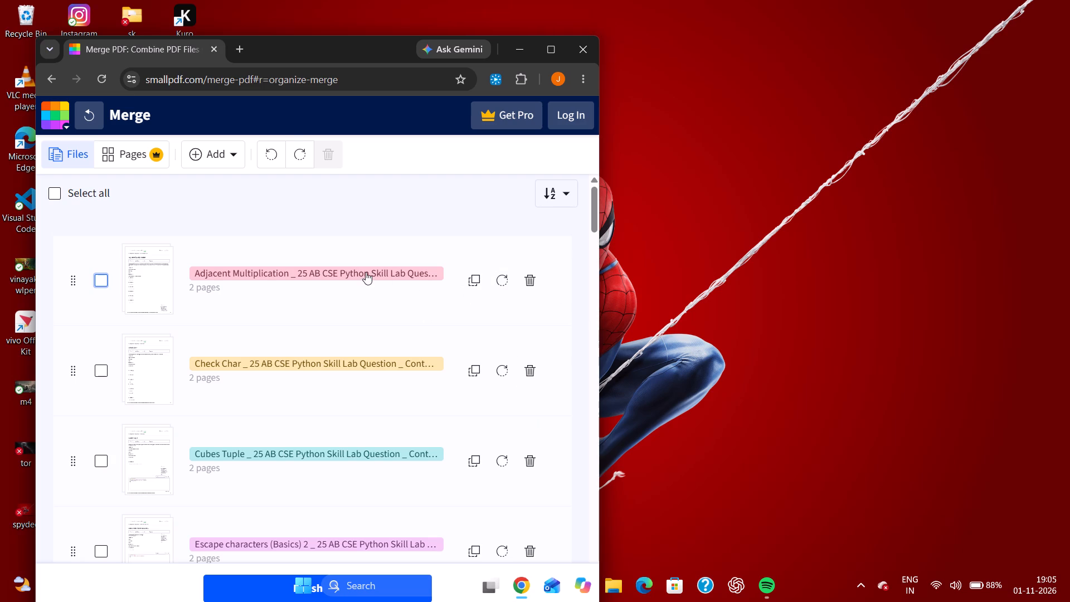
Preview the uploaded files from the first page of Adjacent Multiplication through page 21, Math Demo, and close the preview.
double_click(154, 278)
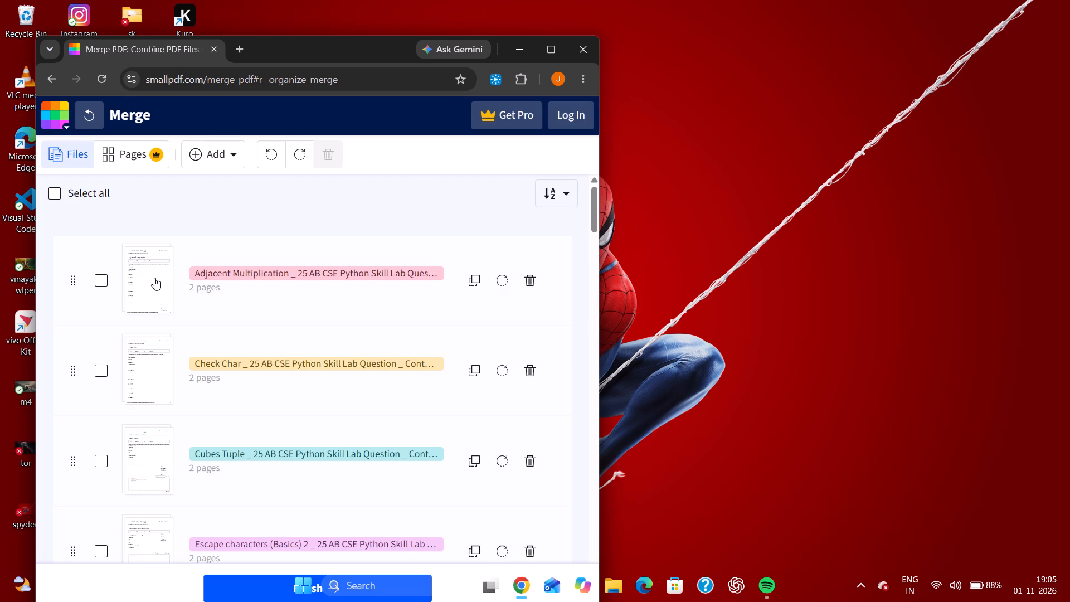
click(125, 270)
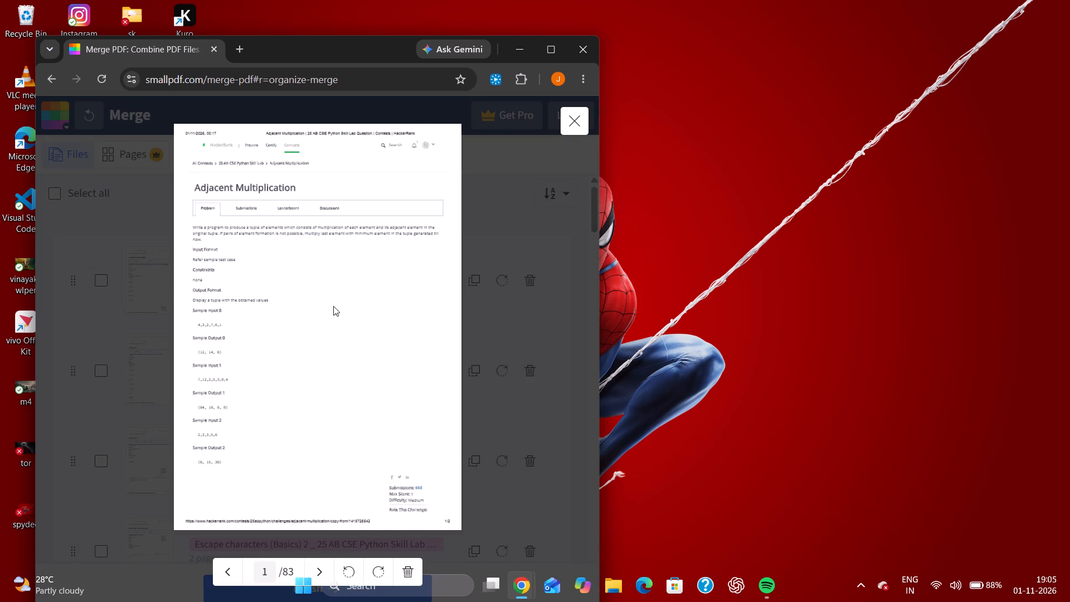
scroll(343, 345, down, 4)
click(388, 416)
click(310, 570)
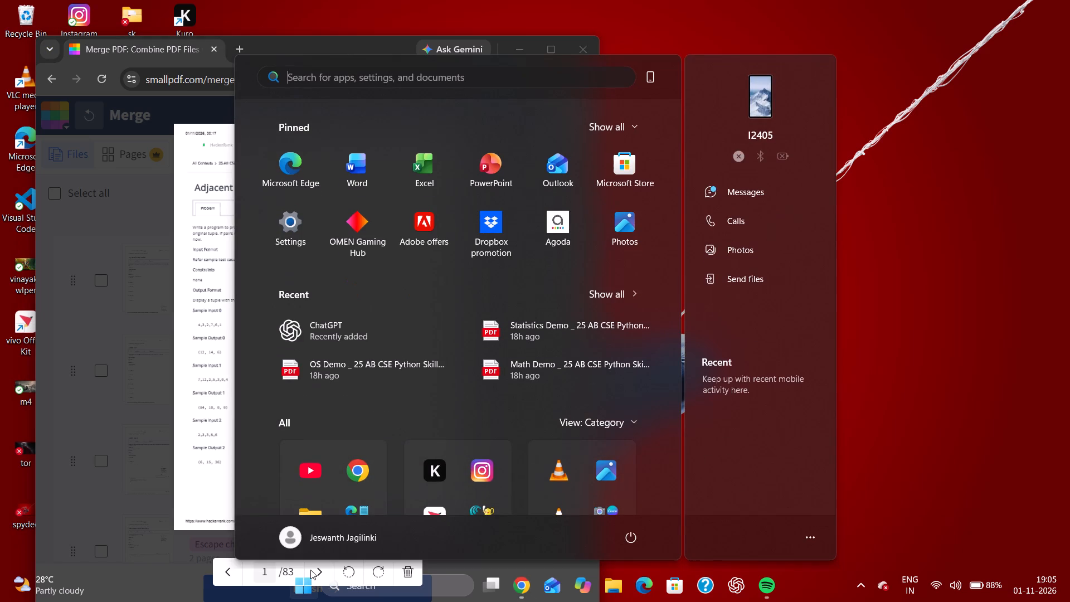
click(943, 290)
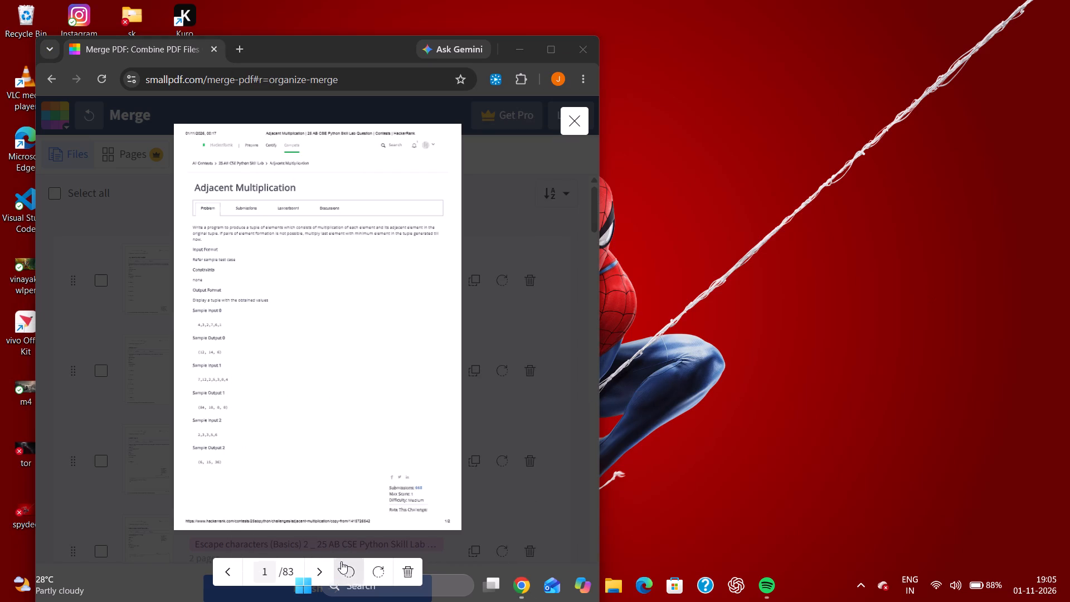
click(318, 565)
click(318, 565)
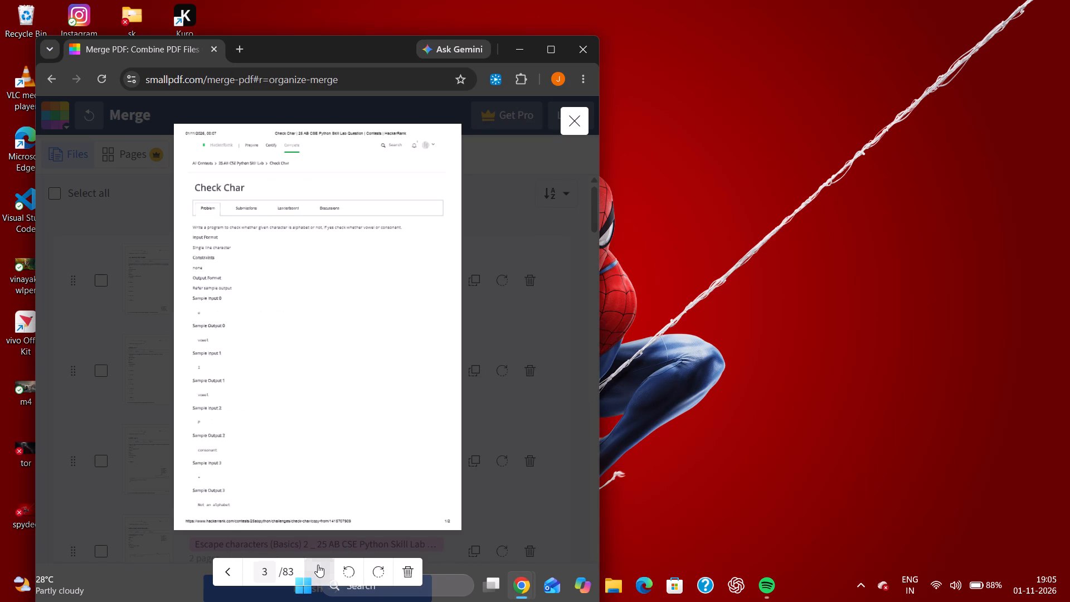
click(318, 565)
triple_click(318, 565)
triple_click(318, 565)
triple_click(318, 565)
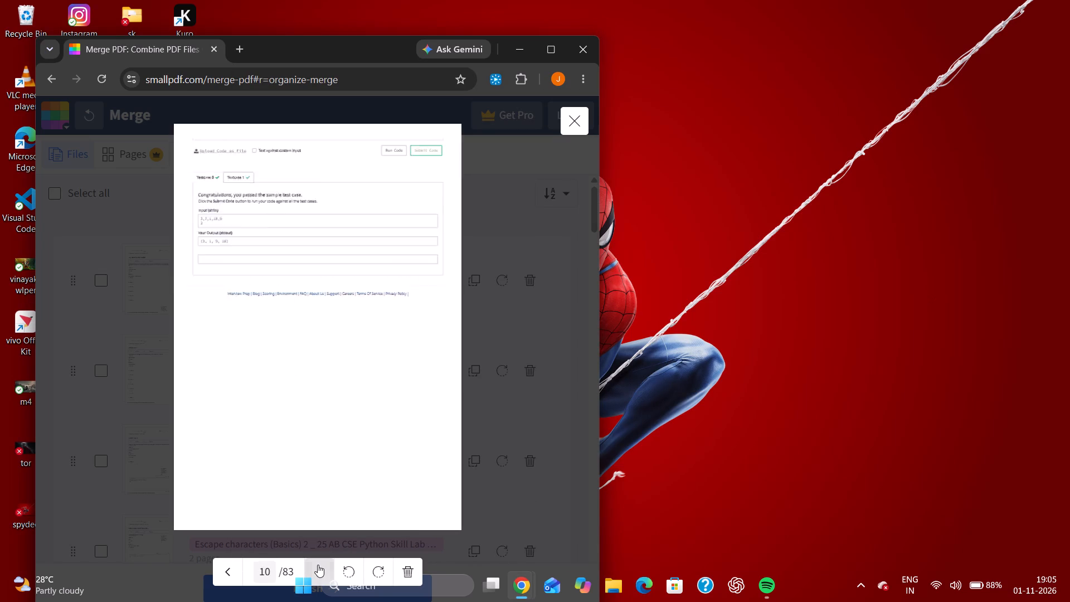
right_click(318, 565)
triple_click(318, 565)
triple_click(318, 565)
double_click(318, 565)
drag(318, 565, 712, 338)
click(712, 338)
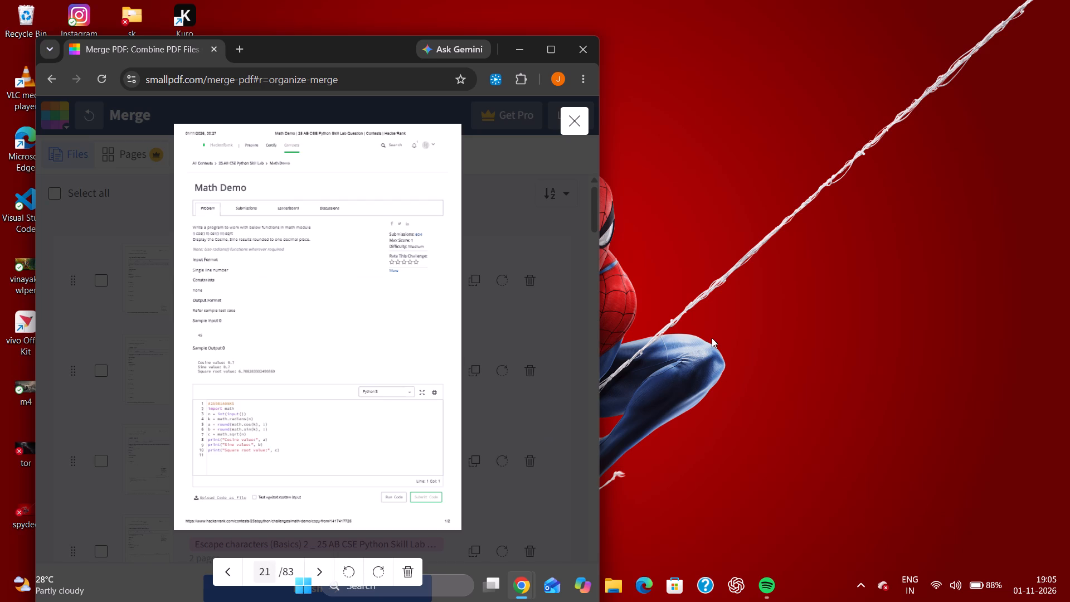
drag(765, 215, 560, 117)
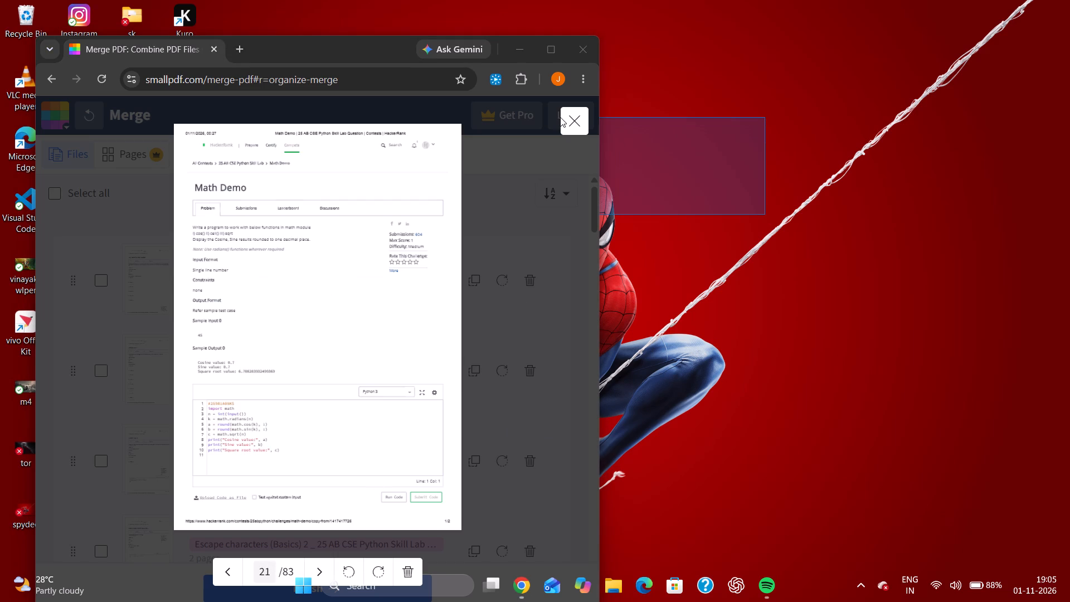
click(571, 118)
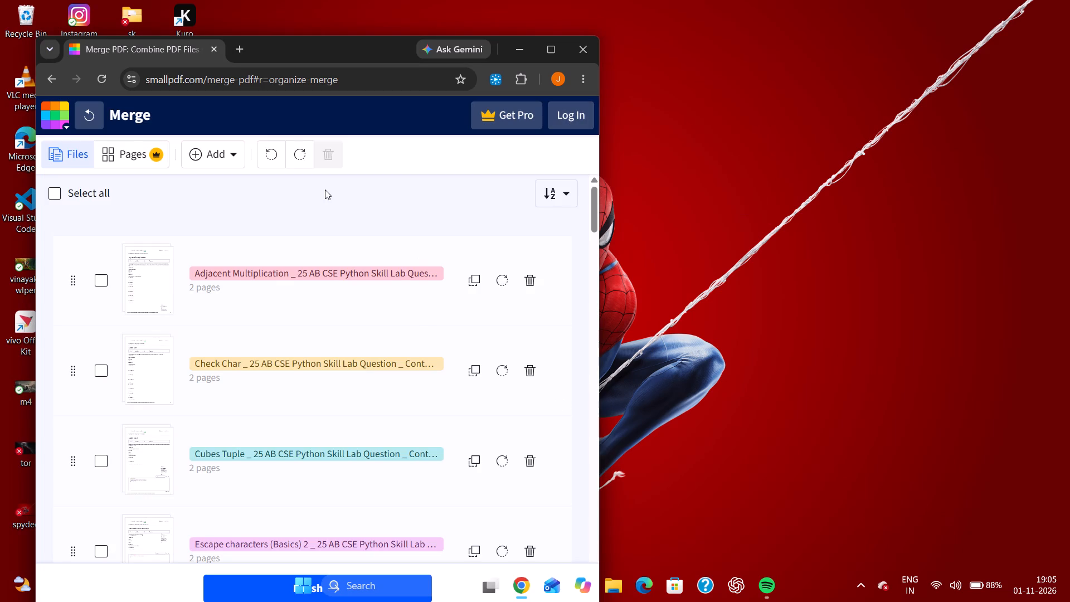
Close the current merge window and reopen Smallpdf's Merge PDF tool in Chrome from a "merge pdf" search.
click(581, 46)
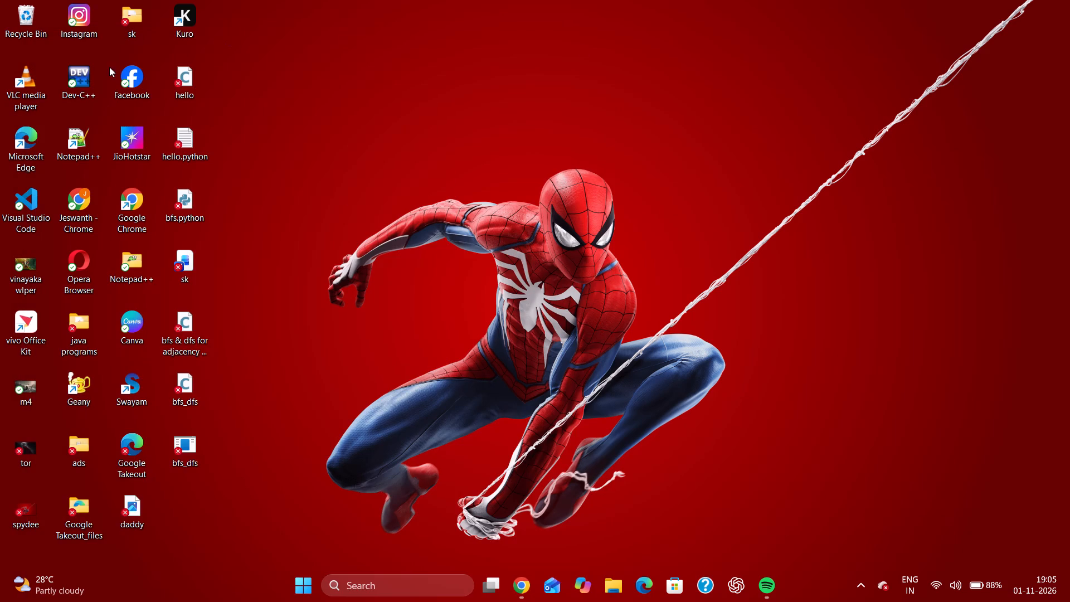
double_click(78, 217)
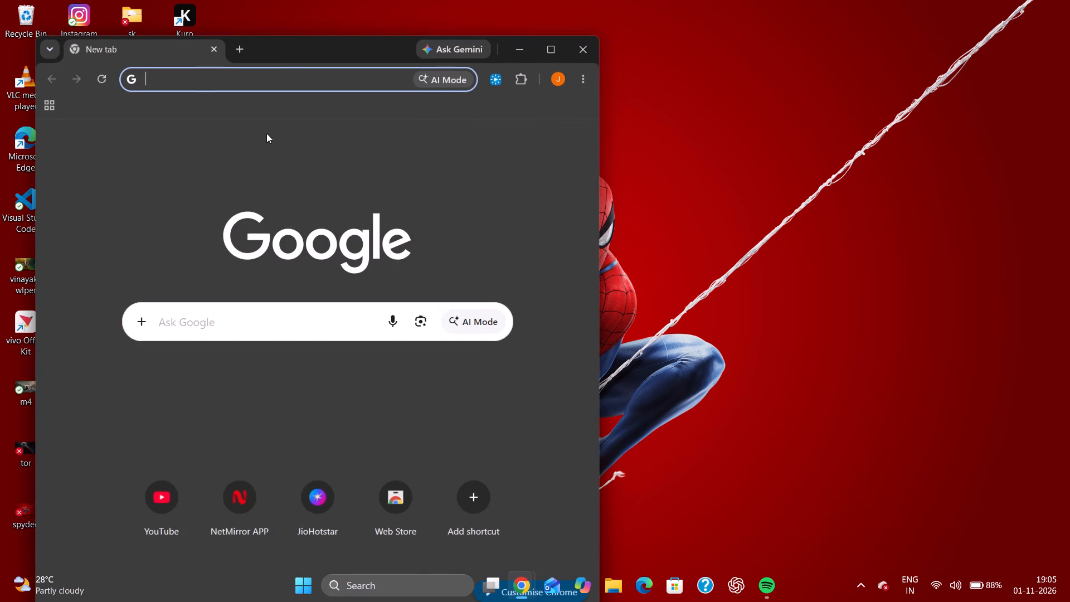
click(293, 72)
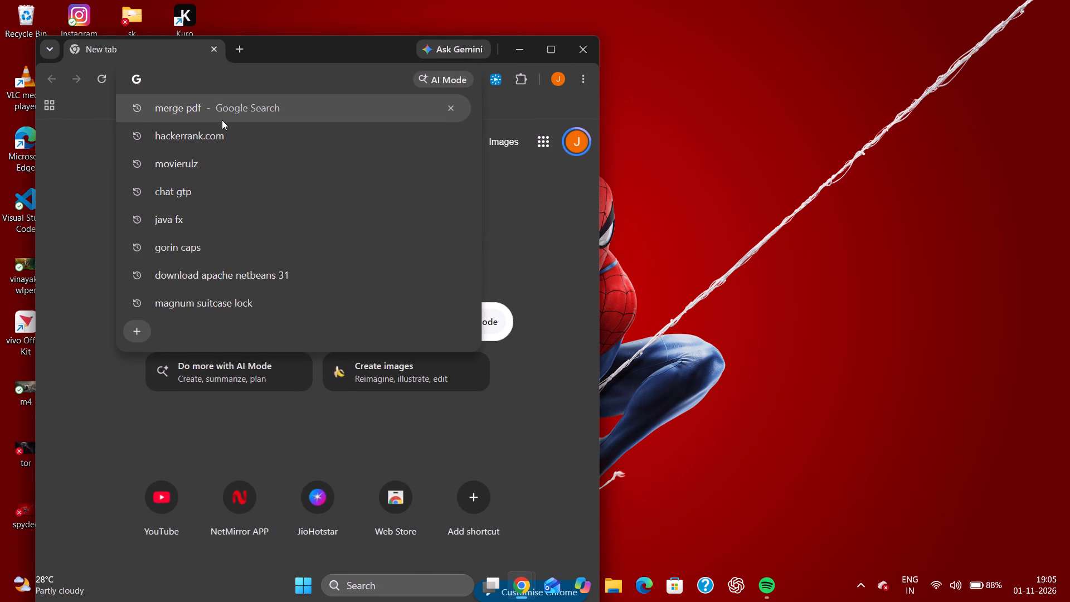
click(223, 119)
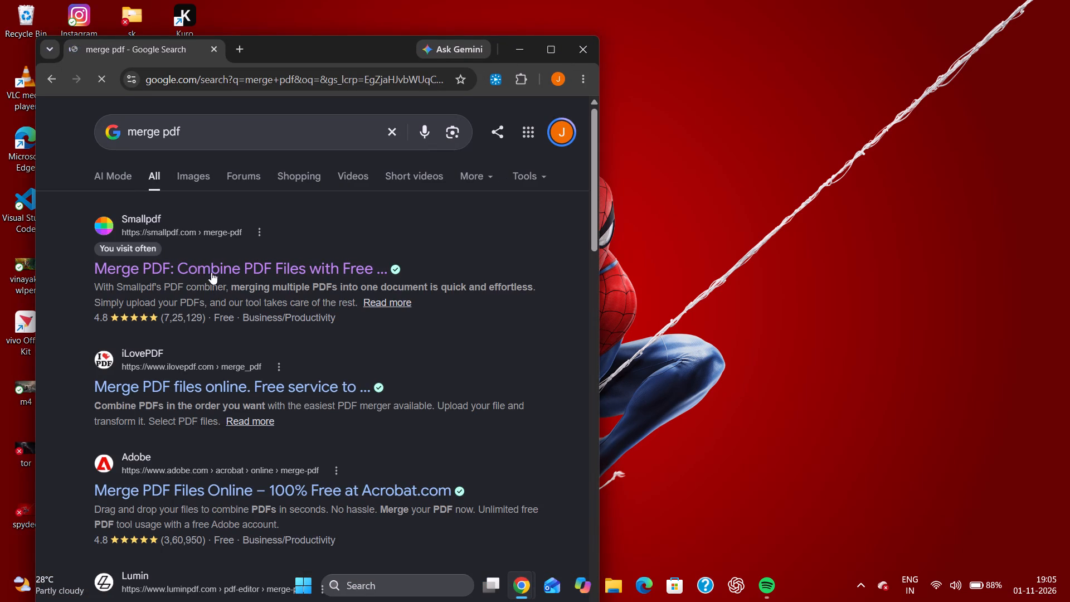
click(212, 269)
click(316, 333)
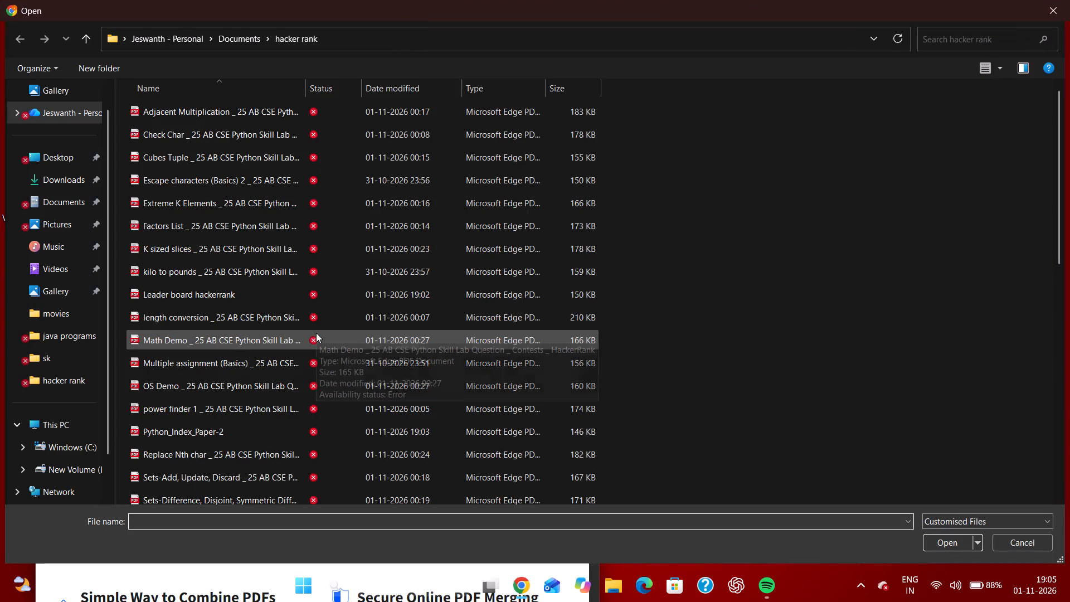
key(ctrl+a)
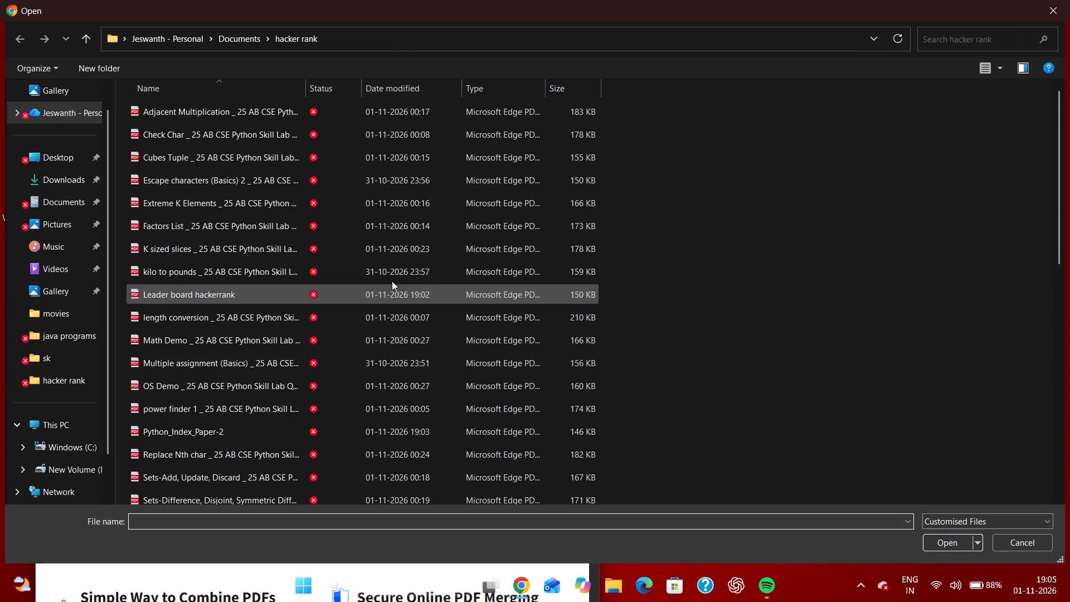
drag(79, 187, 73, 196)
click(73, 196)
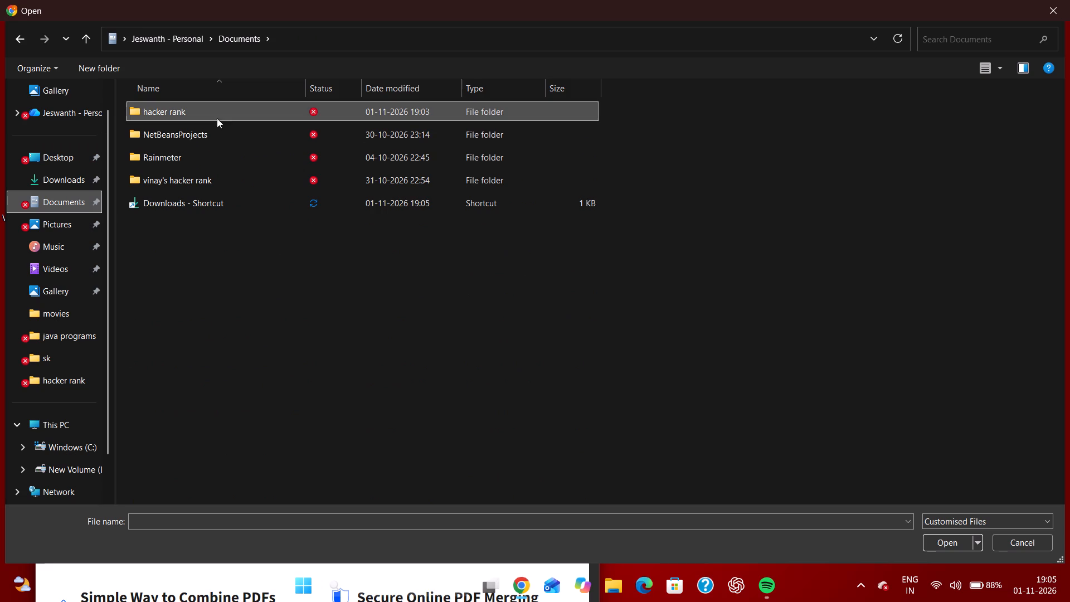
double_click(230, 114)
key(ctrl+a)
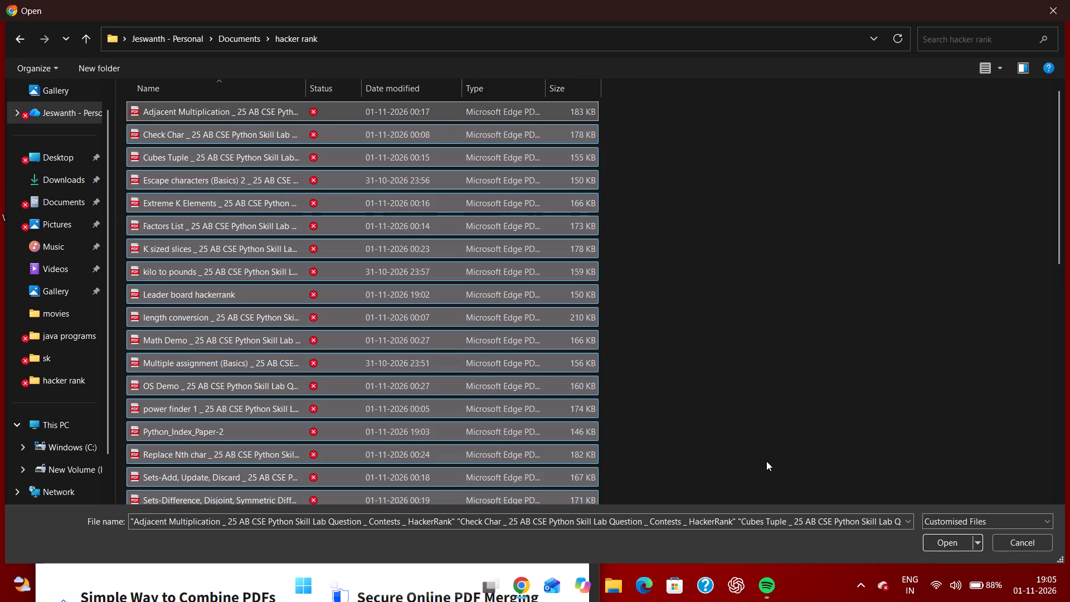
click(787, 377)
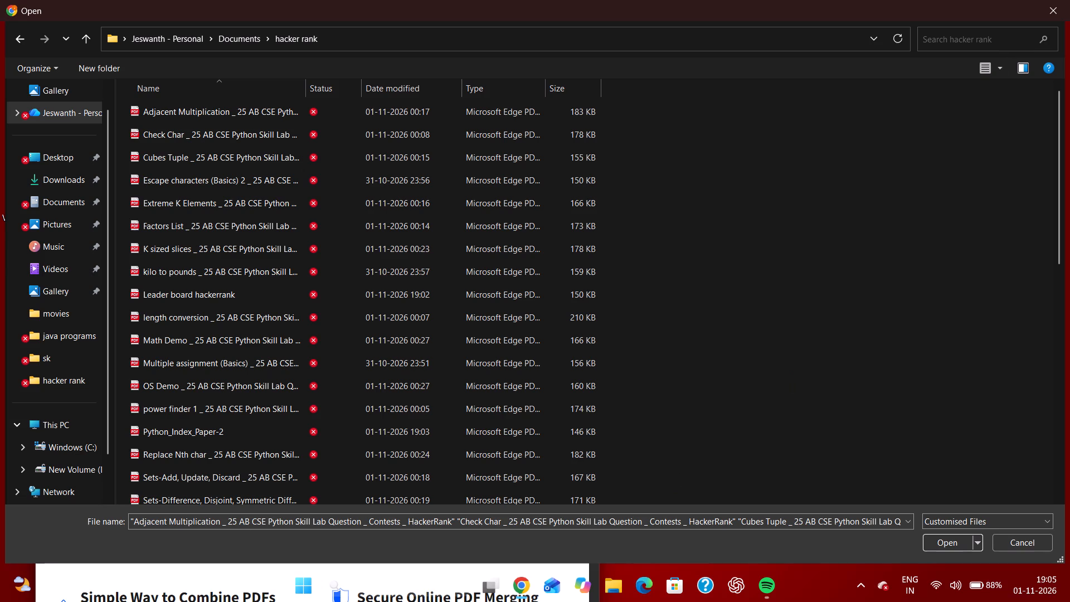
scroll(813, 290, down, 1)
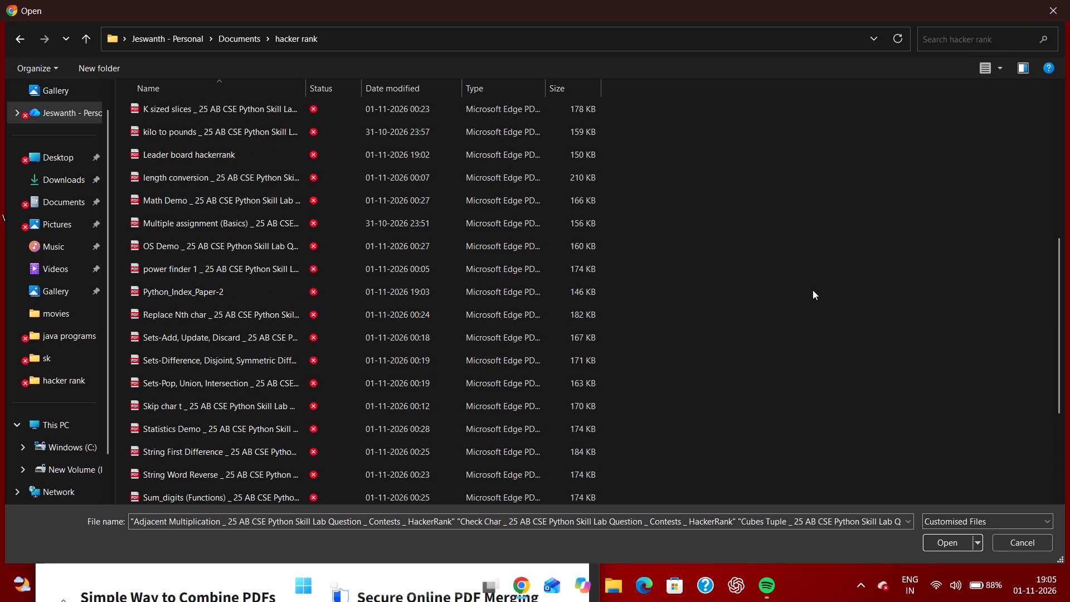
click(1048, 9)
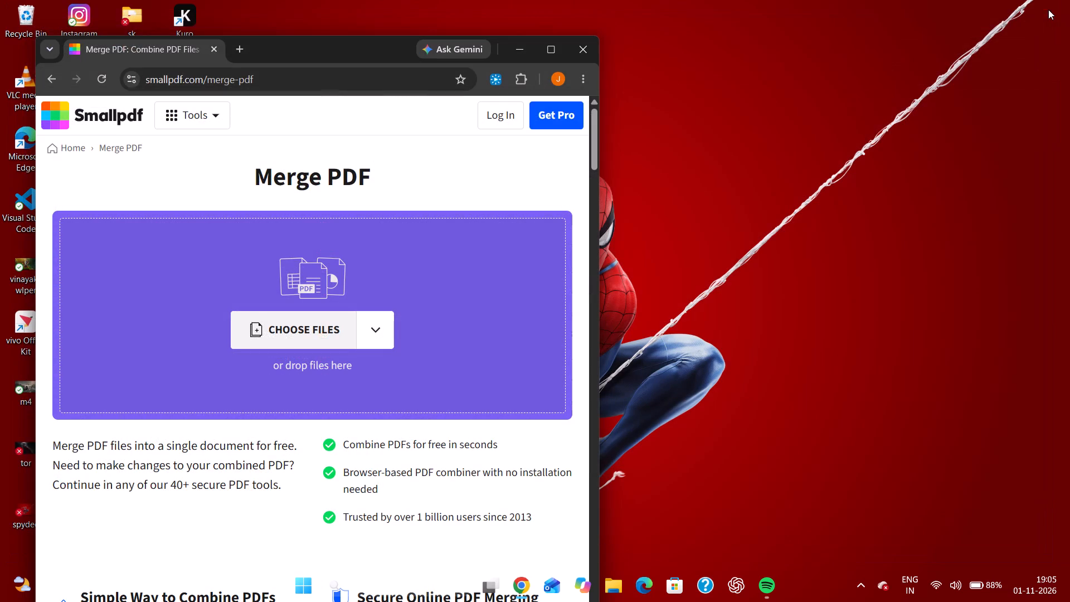
Maximize the browser window showing the Merge PDF page.
click(550, 52)
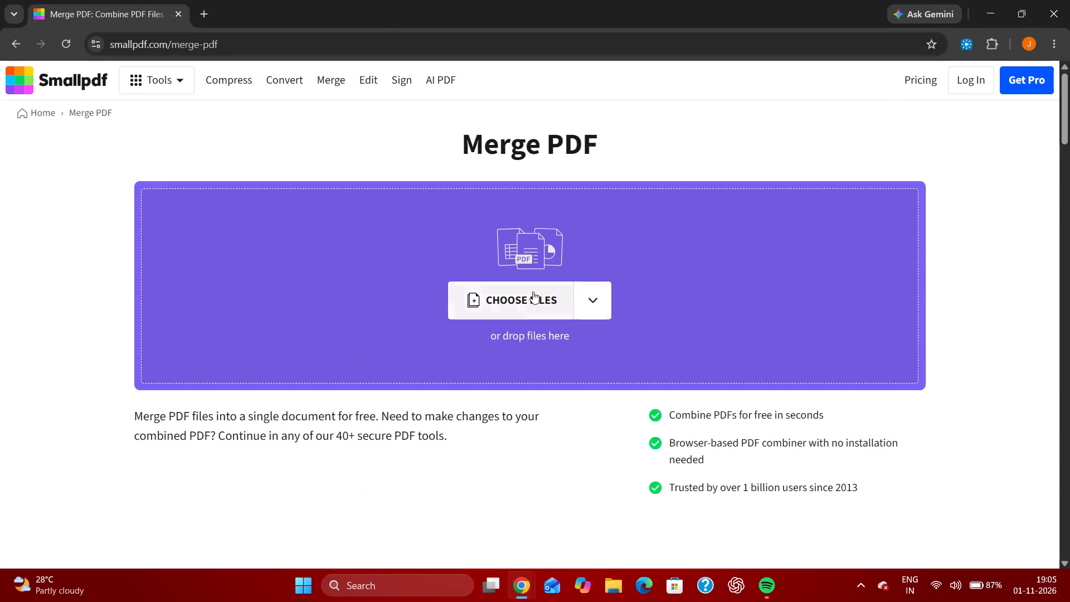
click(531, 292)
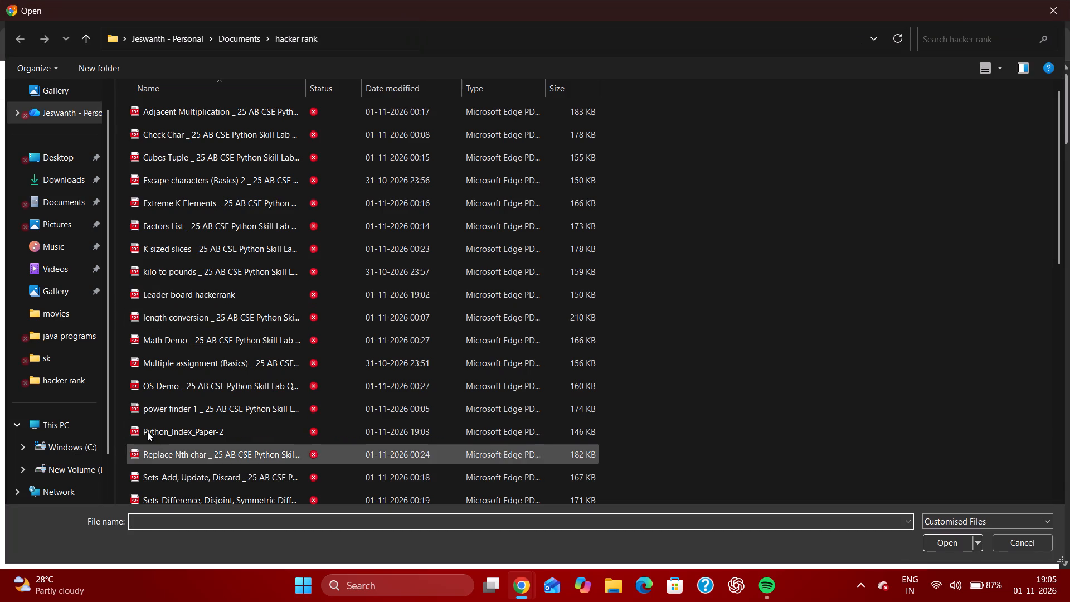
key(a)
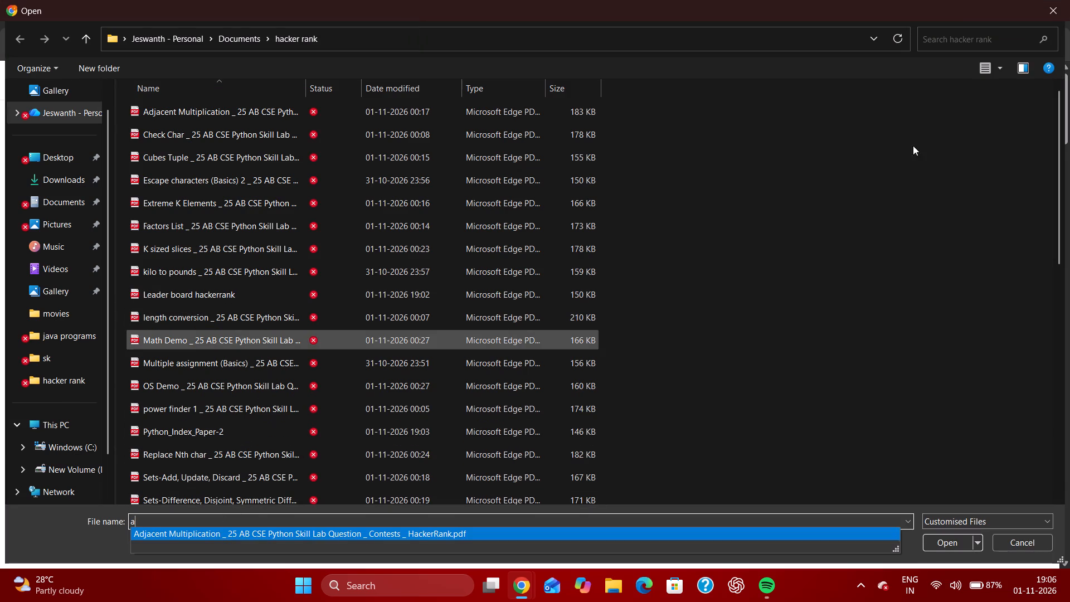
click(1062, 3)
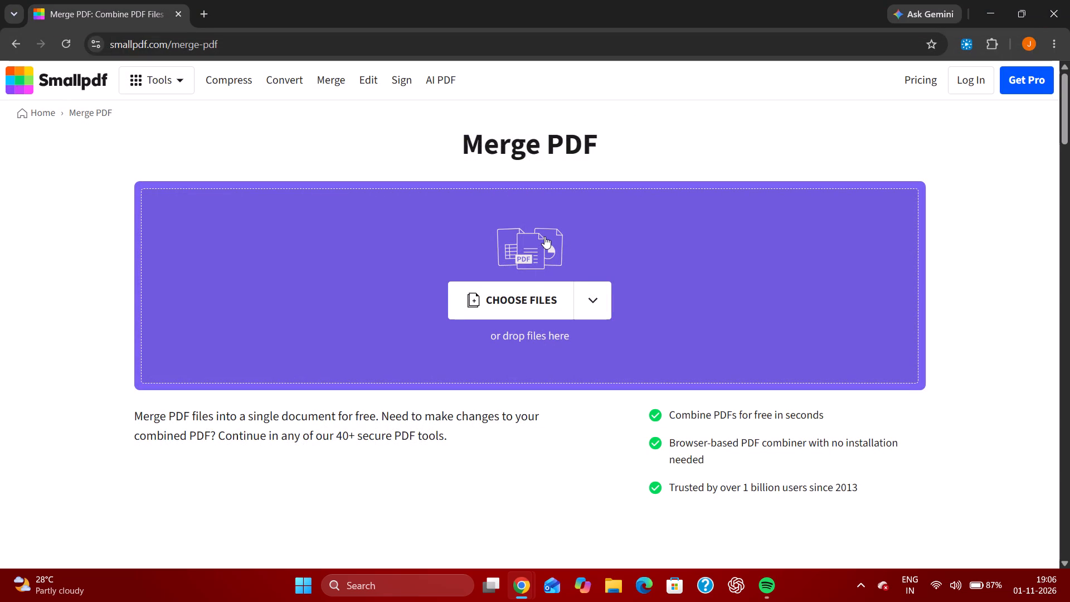
Upload only Python_Index_Paper-2 from the hacker rank folder in Documents as the first file of the merge.
click(530, 298)
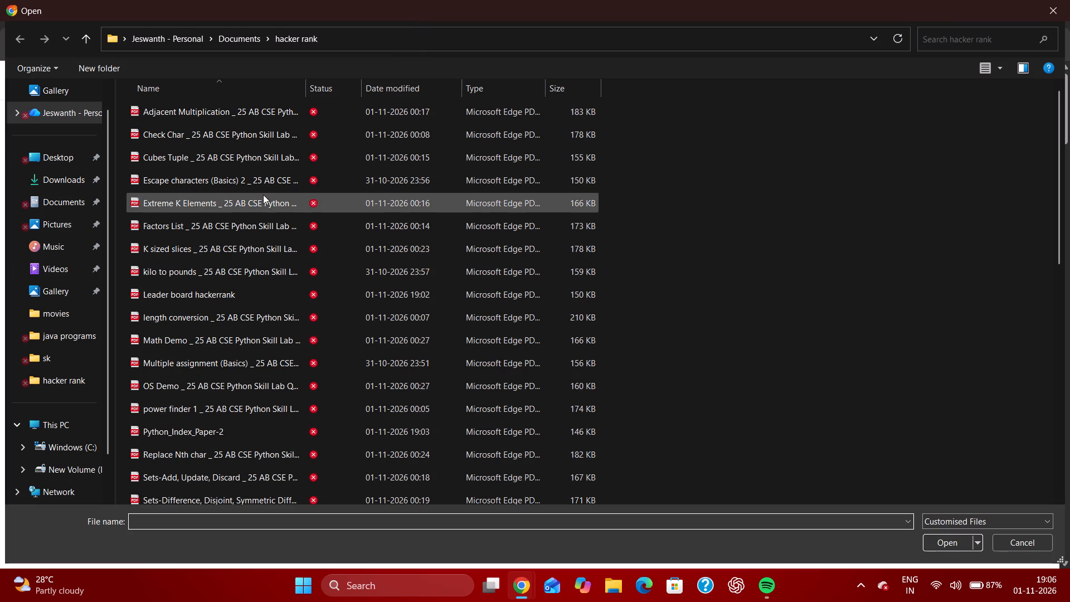
click(56, 205)
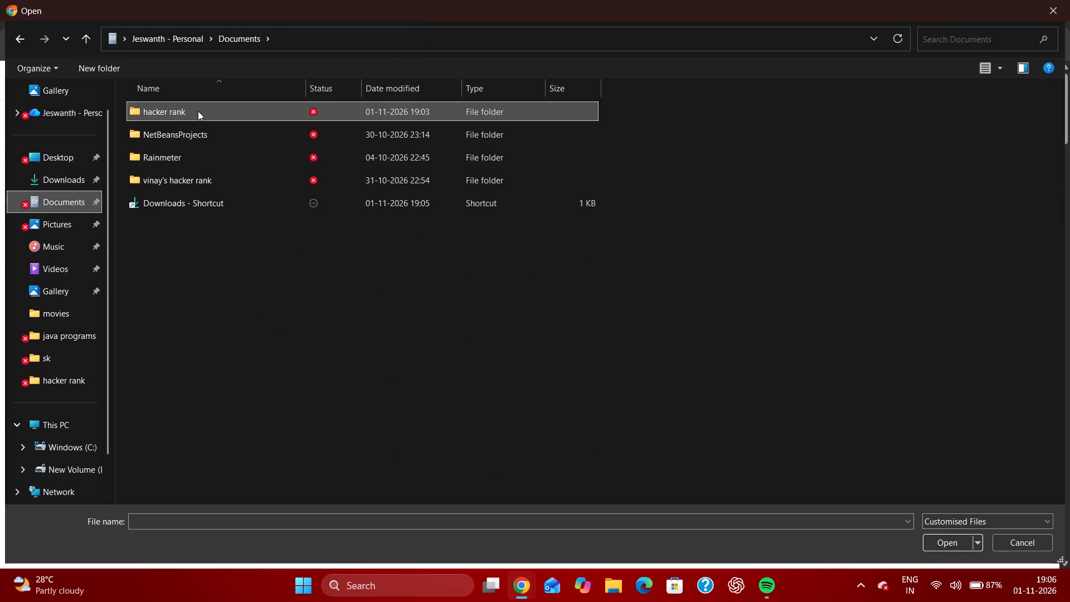
double_click(198, 111)
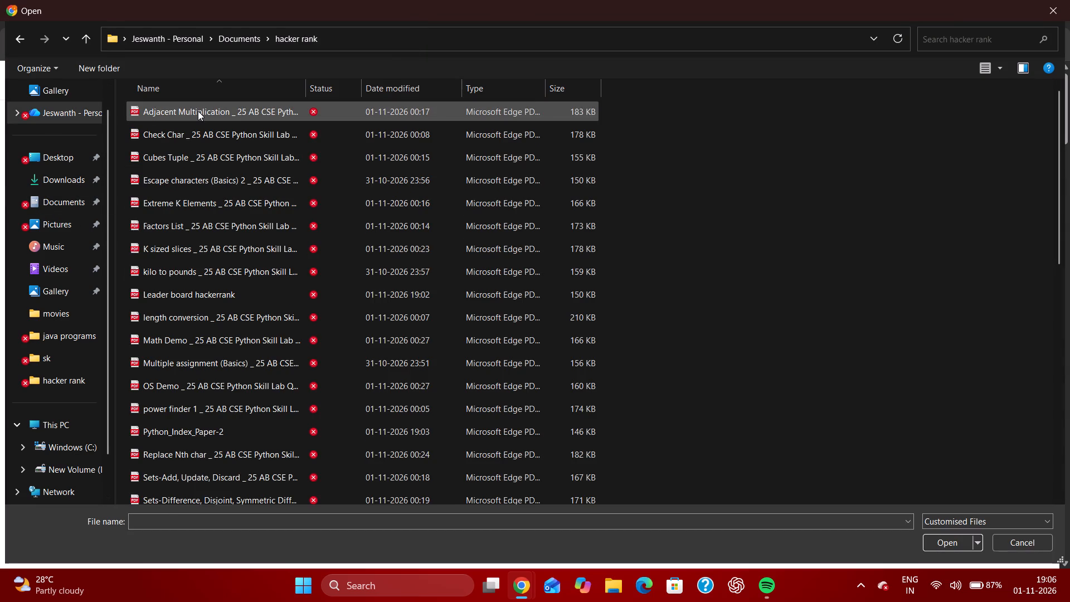
key(ctrl+a)
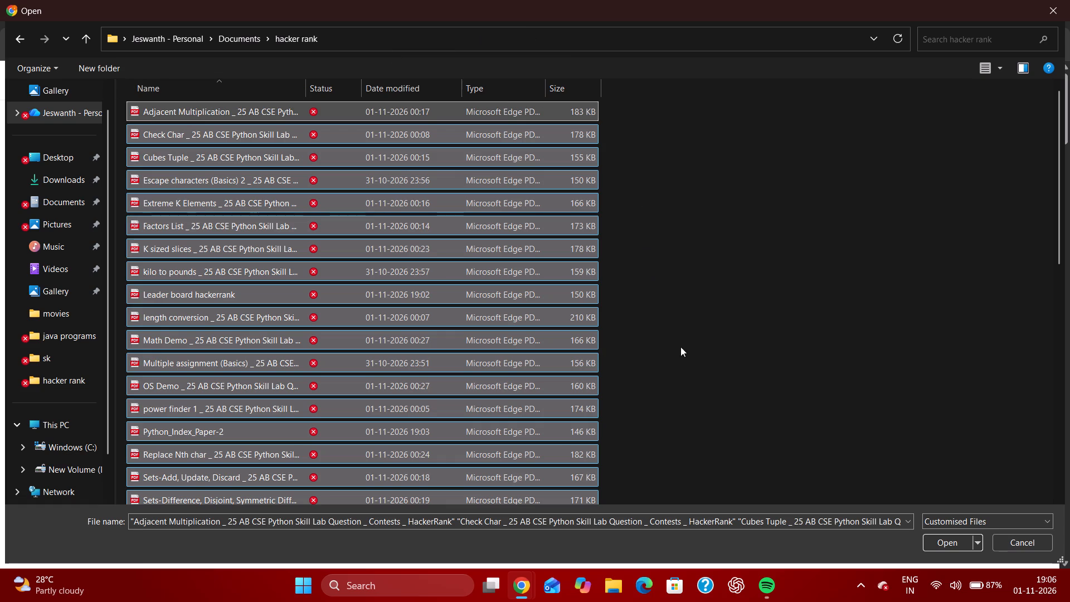
click(692, 343)
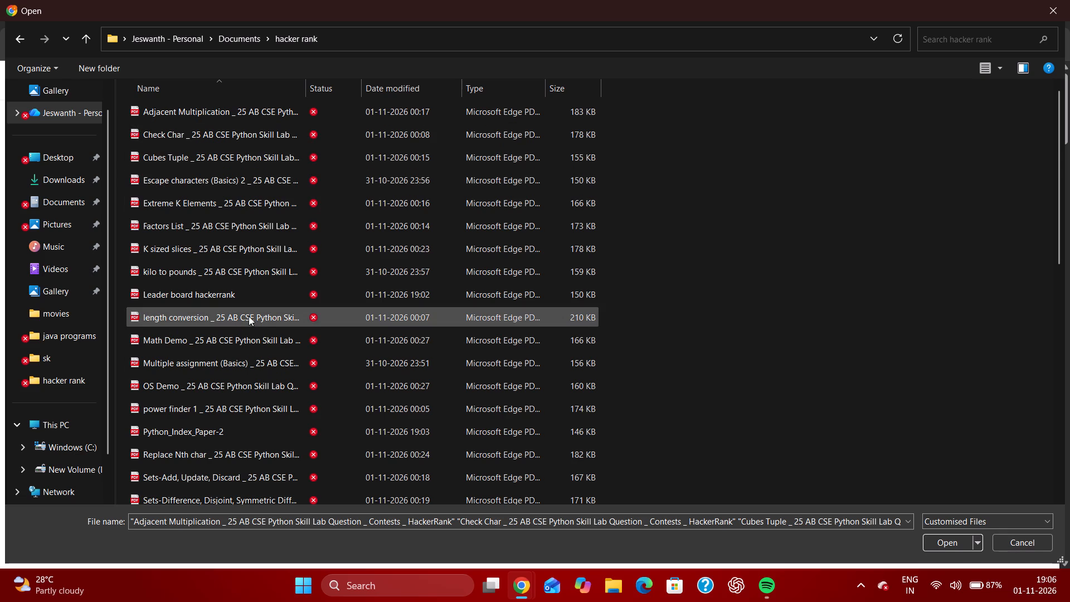
key(ctrl+a)
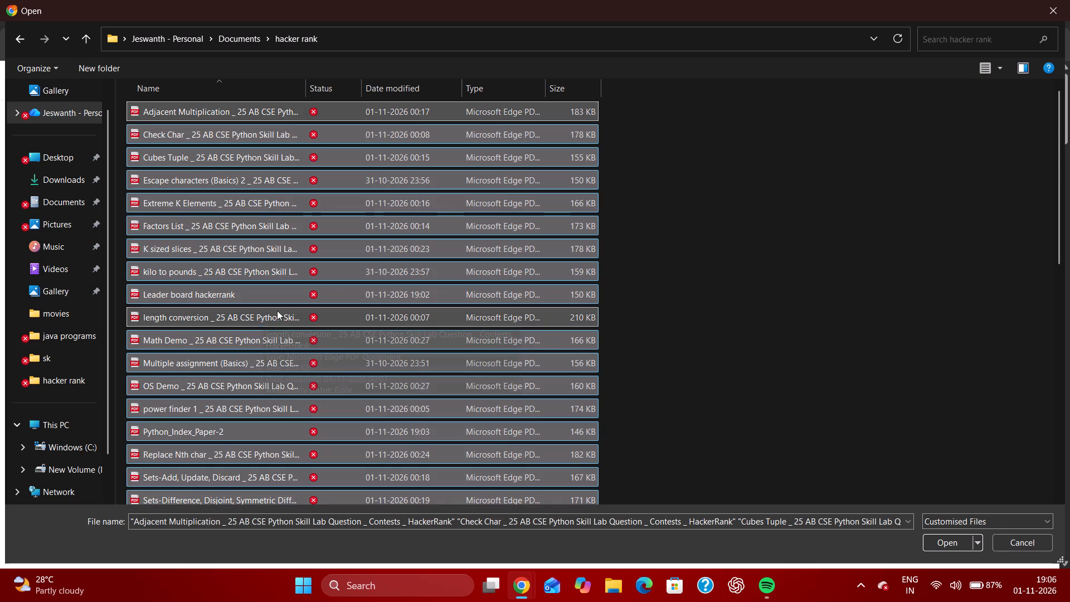
click(655, 216)
scroll(395, 255, down, 4)
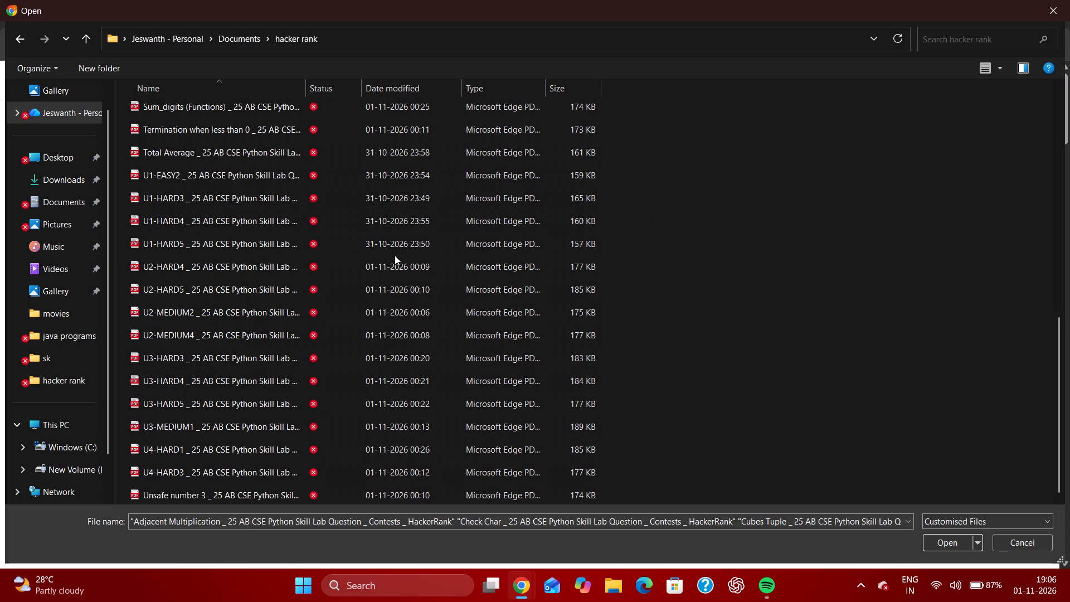
scroll(395, 255, down, 20)
scroll(395, 255, down, 10)
scroll(244, 428, down, 3)
scroll(244, 428, up, 7)
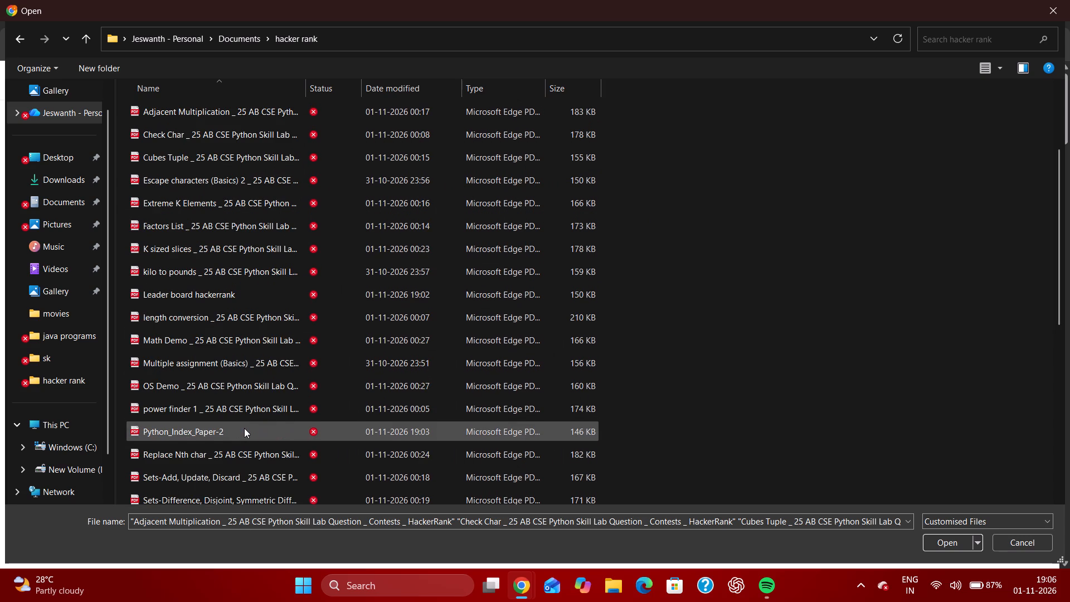
double_click(285, 434)
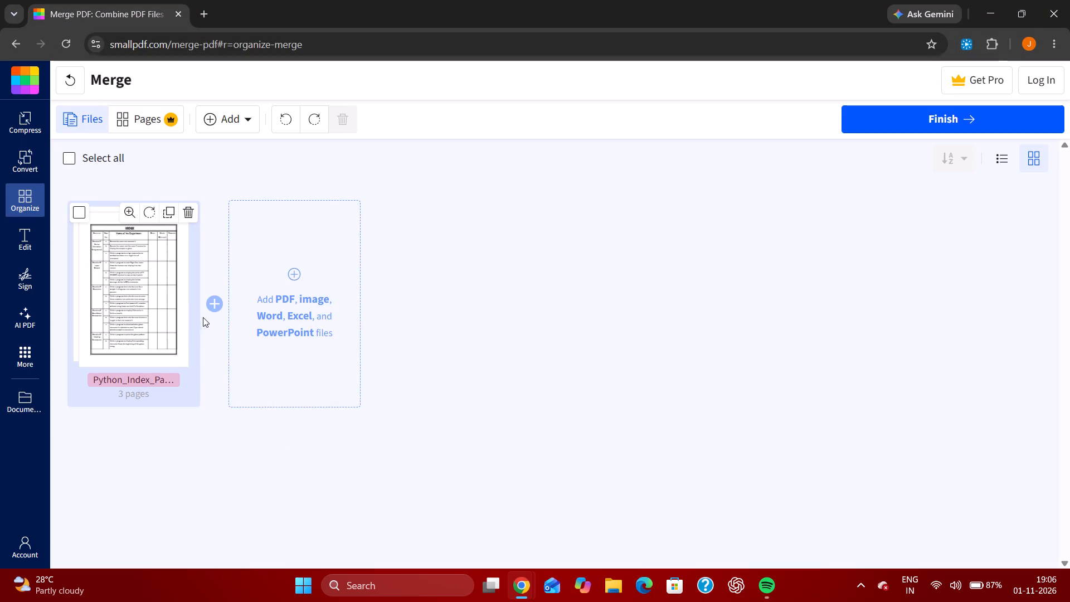
Search the hacker rank folder for "lea" and add the Leader board hackerrank PDF after the index paper.
click(301, 284)
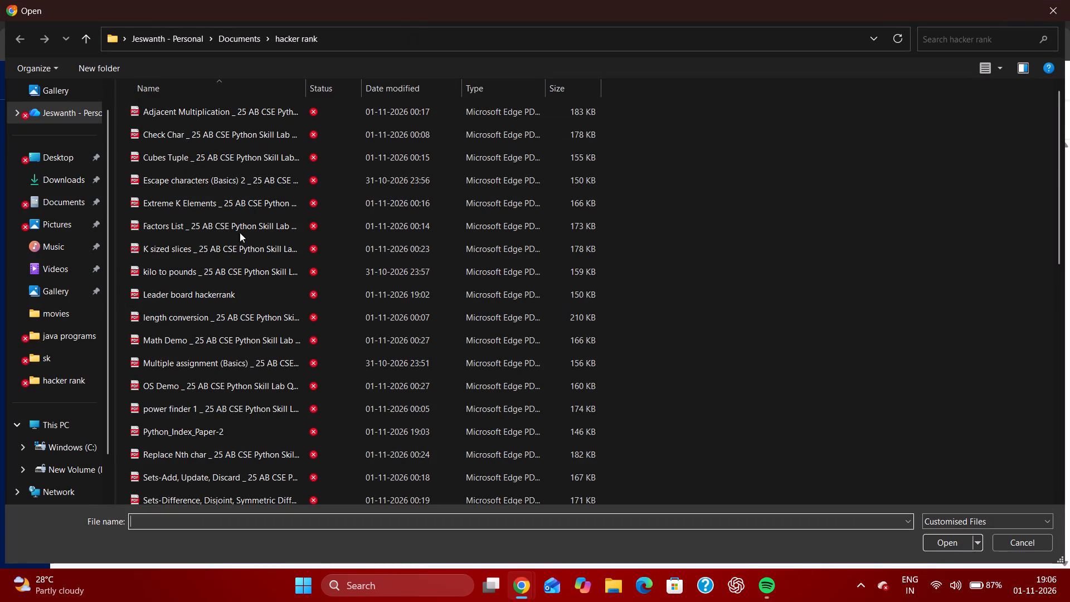
click(959, 33)
text(le)
key(a)
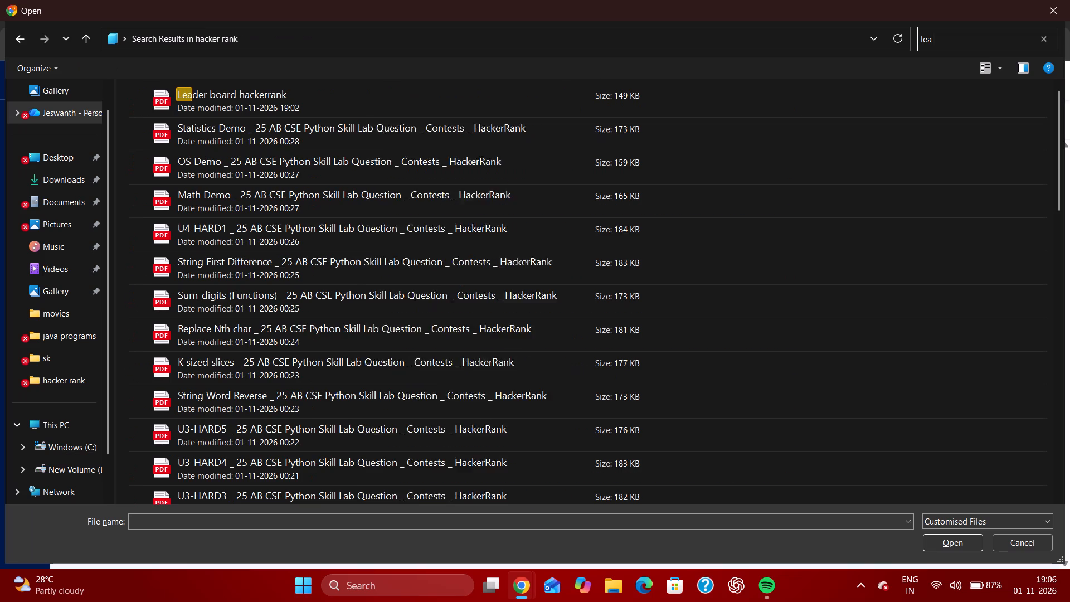
click(347, 96)
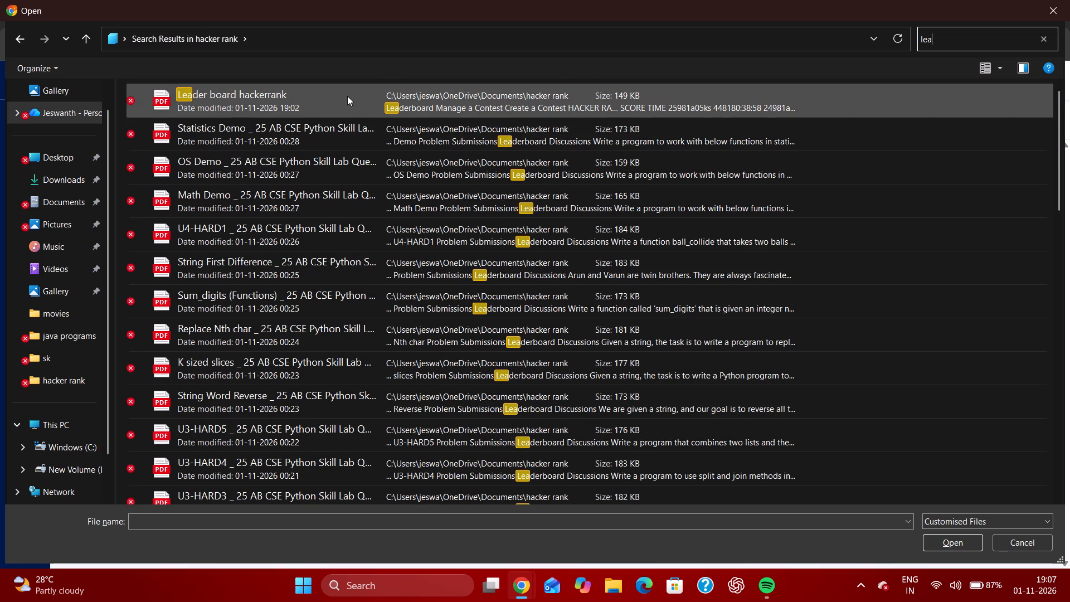
double_click(347, 96)
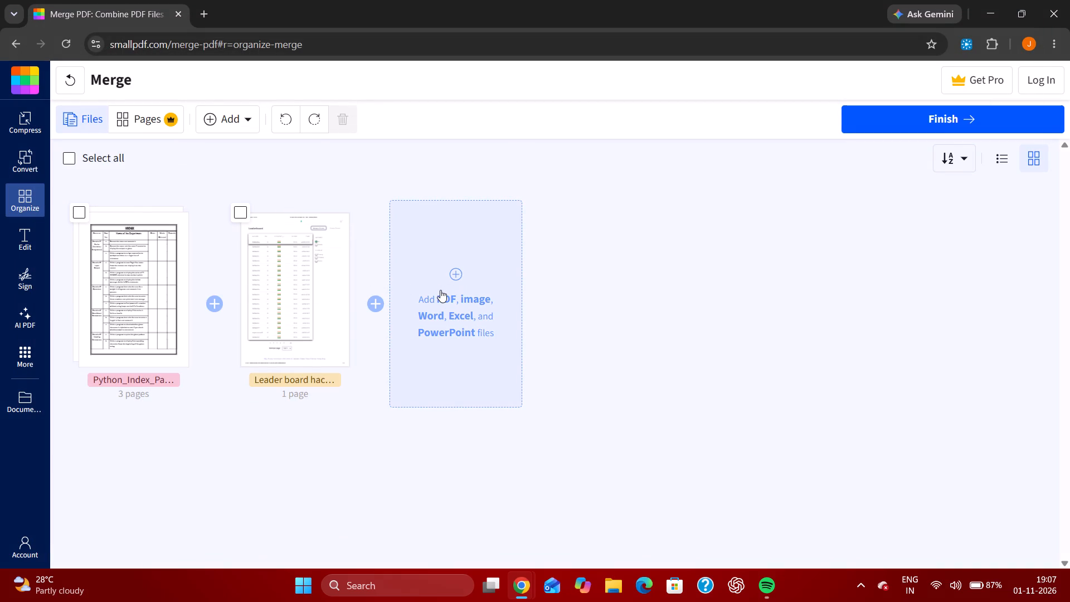
Start adding another file after the Leader board hackerrank PDF.
click(455, 279)
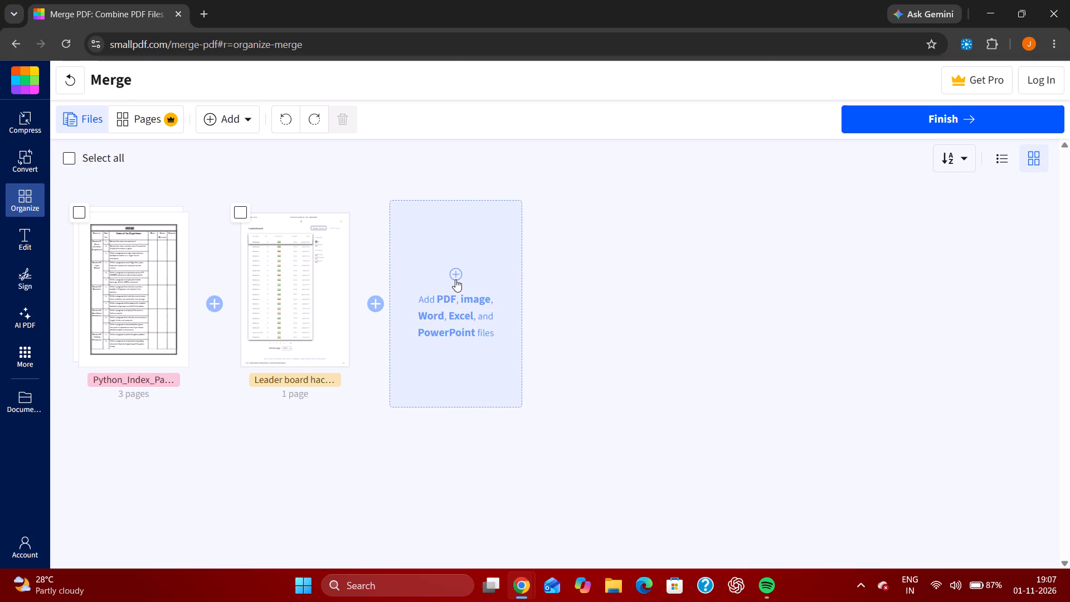
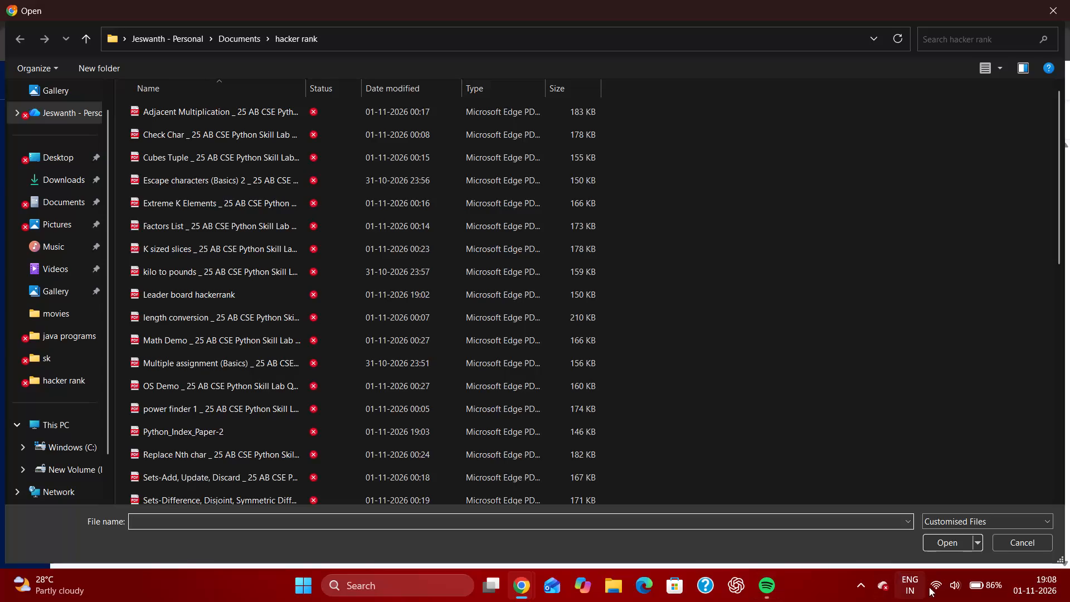
Resume the paused Spotify track from the system media controls and switch to the Spotify window.
click(947, 593)
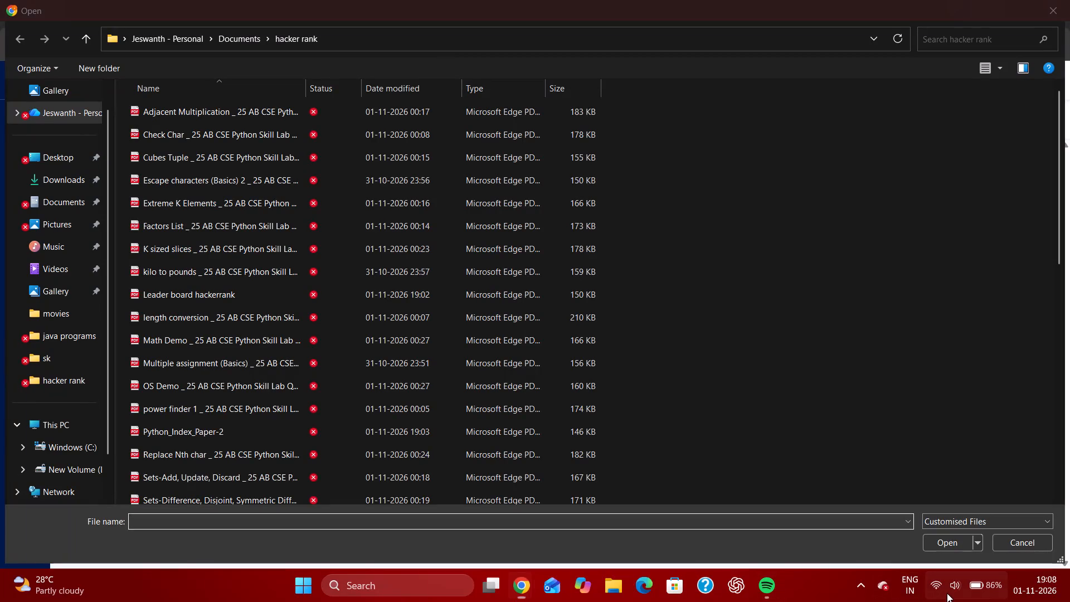
click(970, 590)
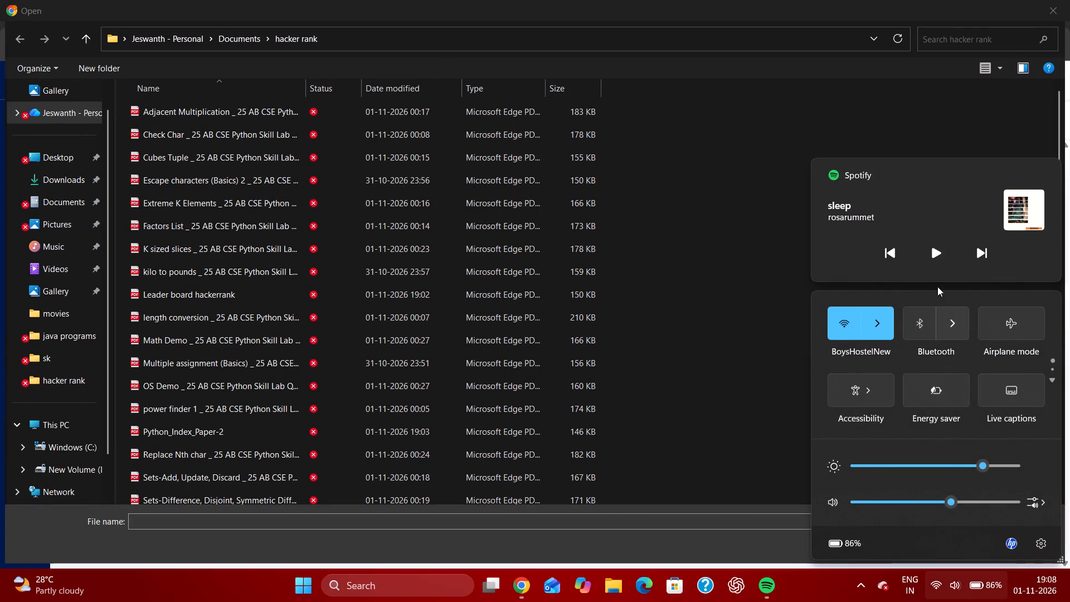
click(935, 262)
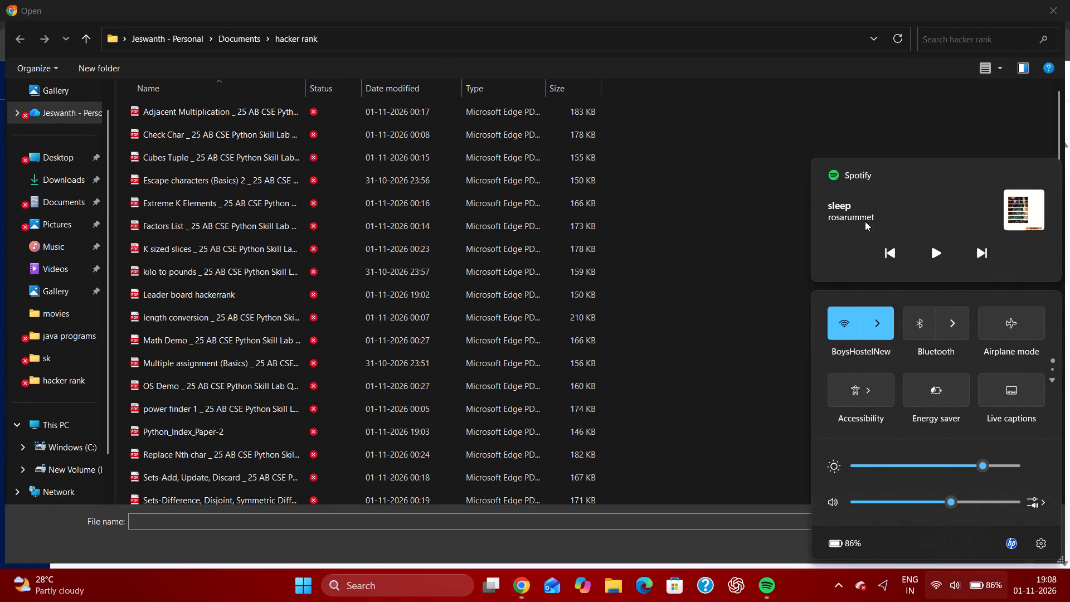
click(863, 220)
click(996, 212)
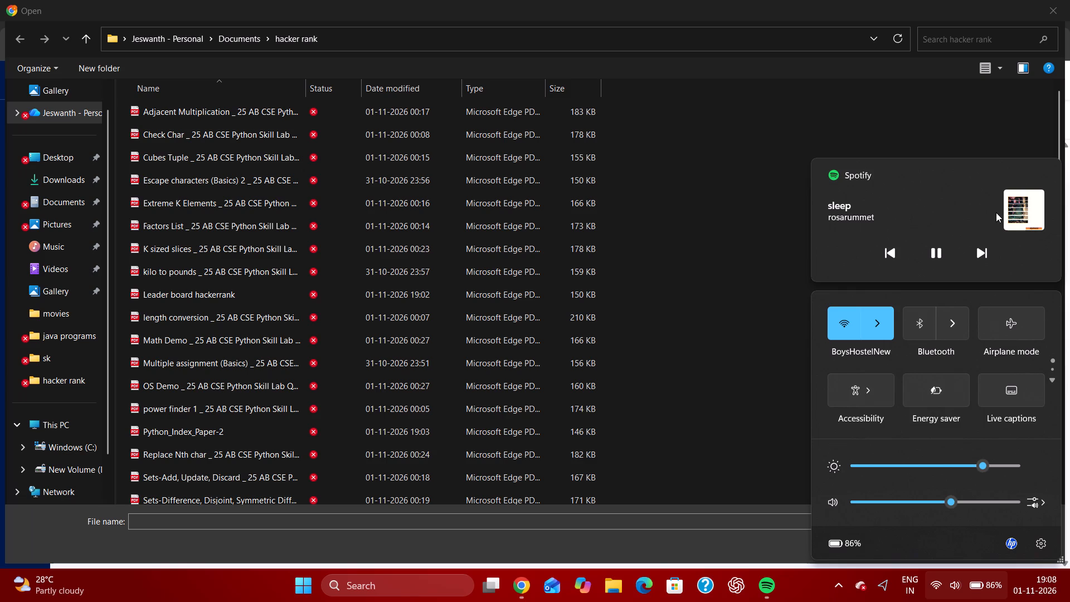
double_click(1044, 206)
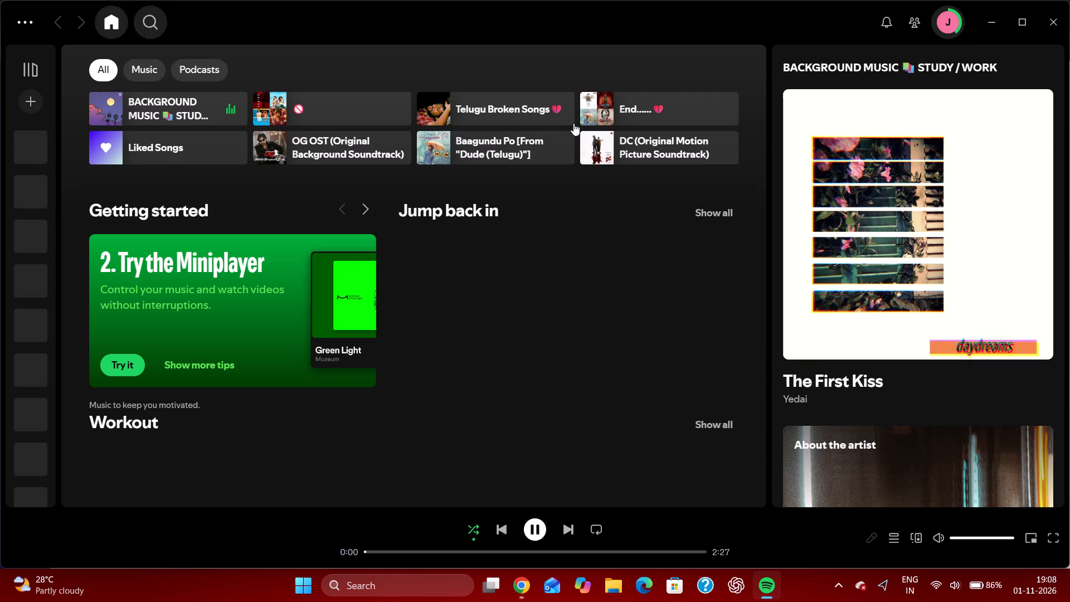
Dismiss the Premium offer, play the playlist named with a red prohibited sign, skip one track, and minimize Spotify.
click(321, 101)
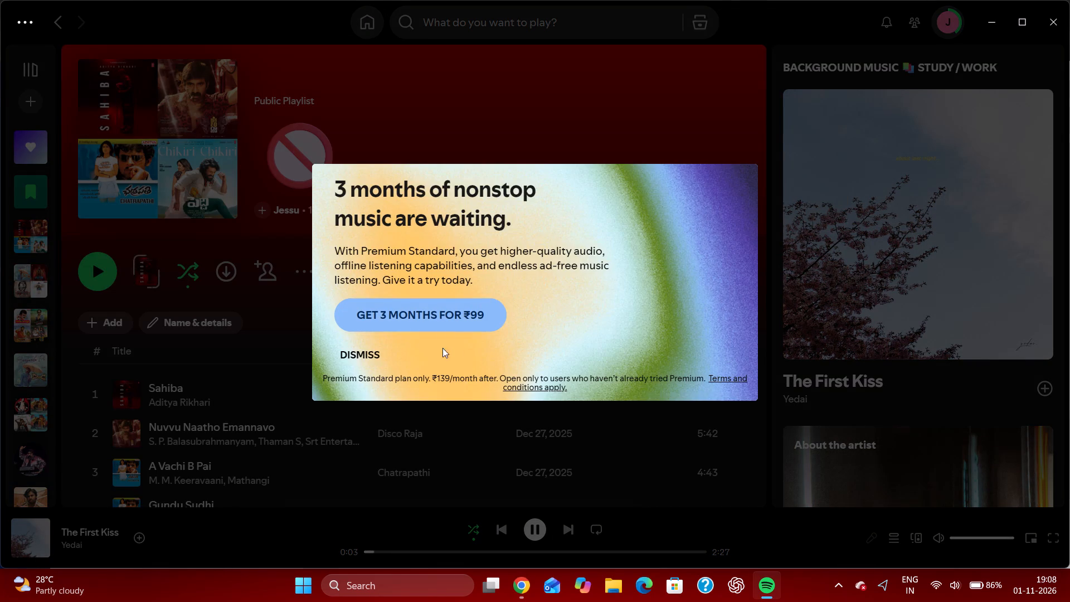
click(374, 357)
click(104, 270)
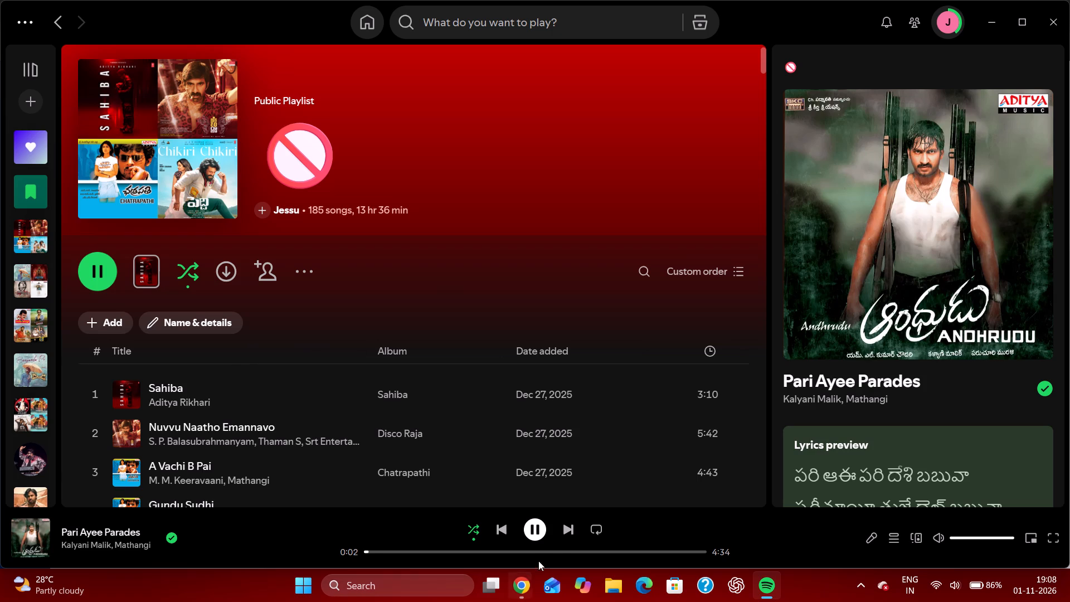
click(572, 526)
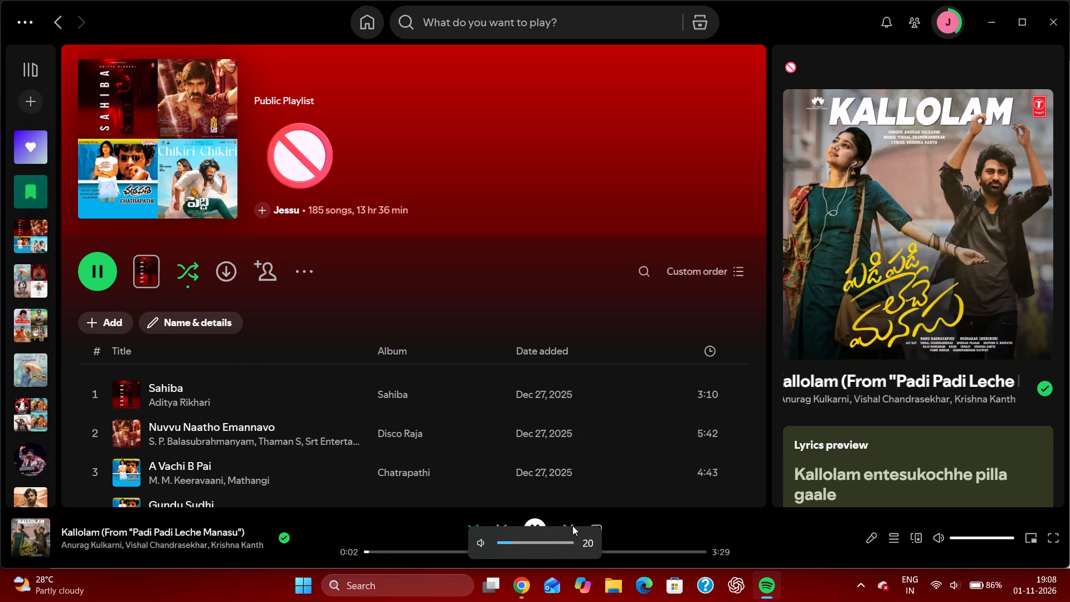
click(1005, 26)
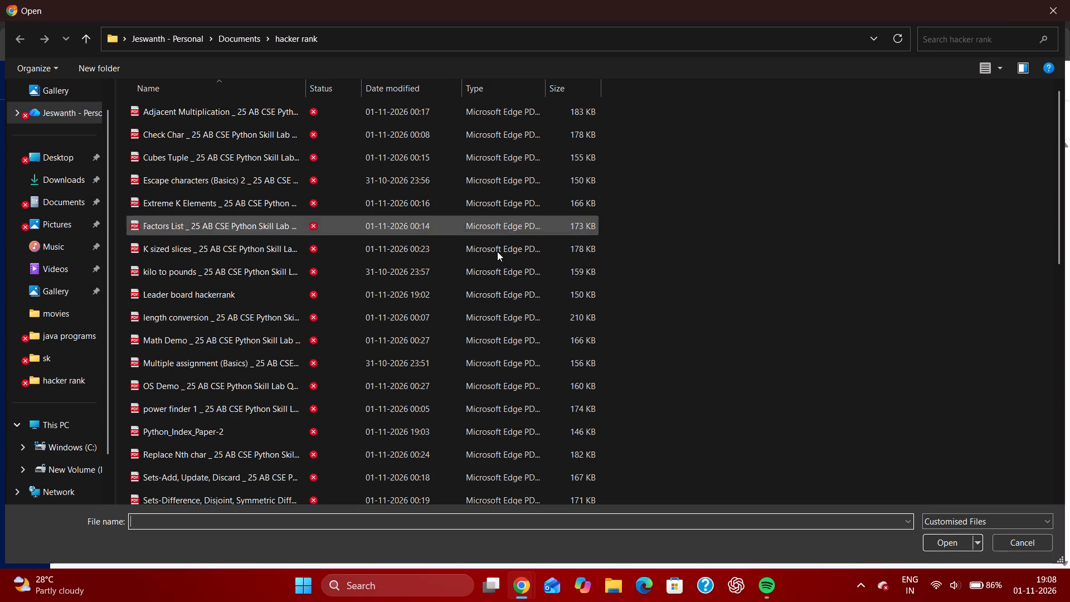
Add the U1-HARD3 PDF from the hacker rank folder after the Leader board hackerrank file.
scroll(323, 346, down, 2)
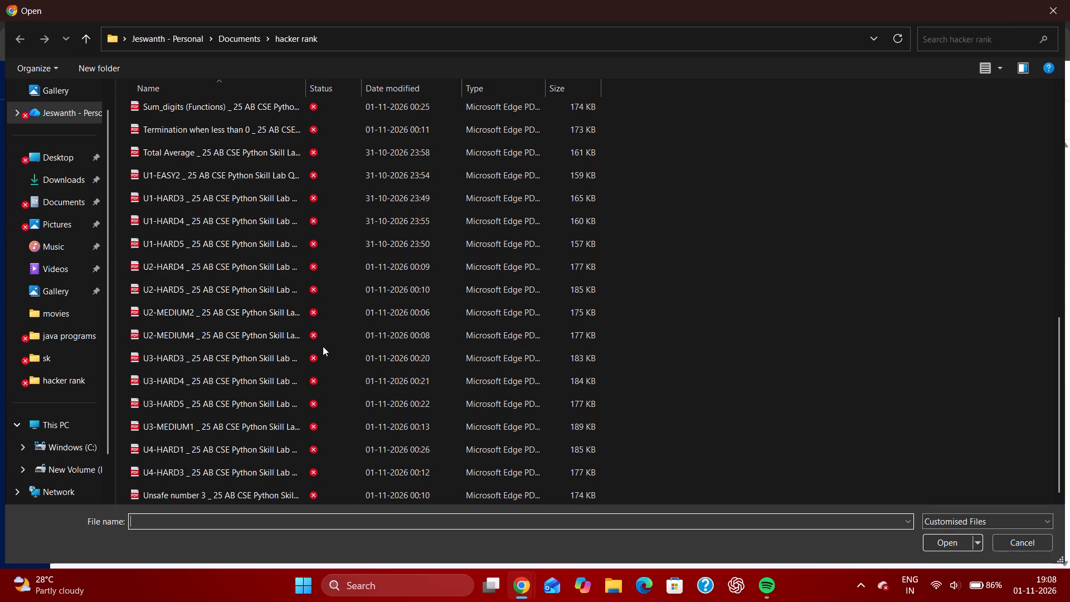
scroll(323, 346, down, 1)
scroll(245, 406, down, 10)
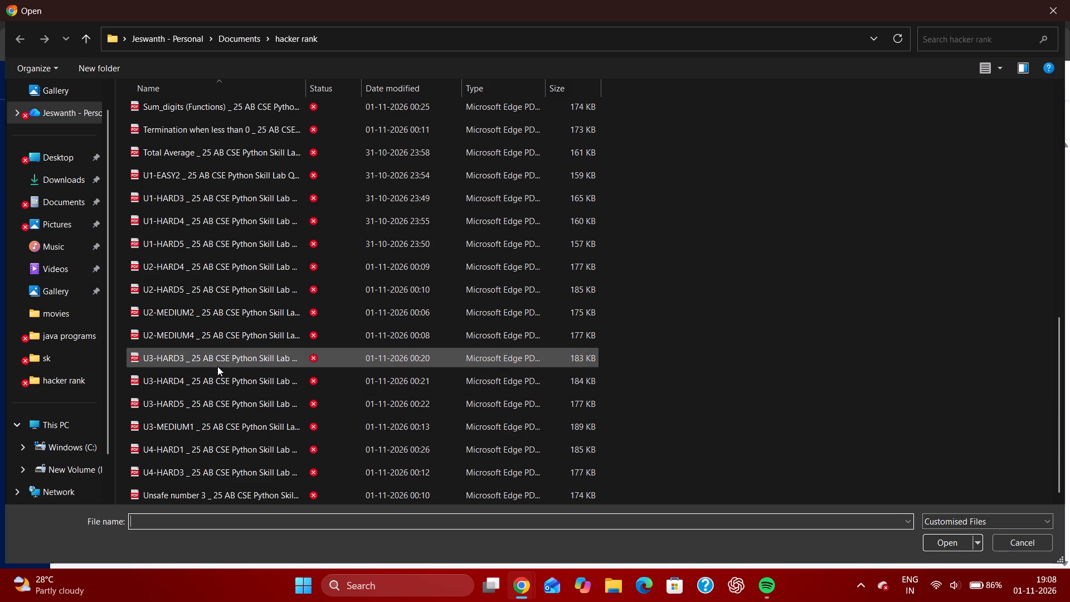
scroll(217, 366, down, 1)
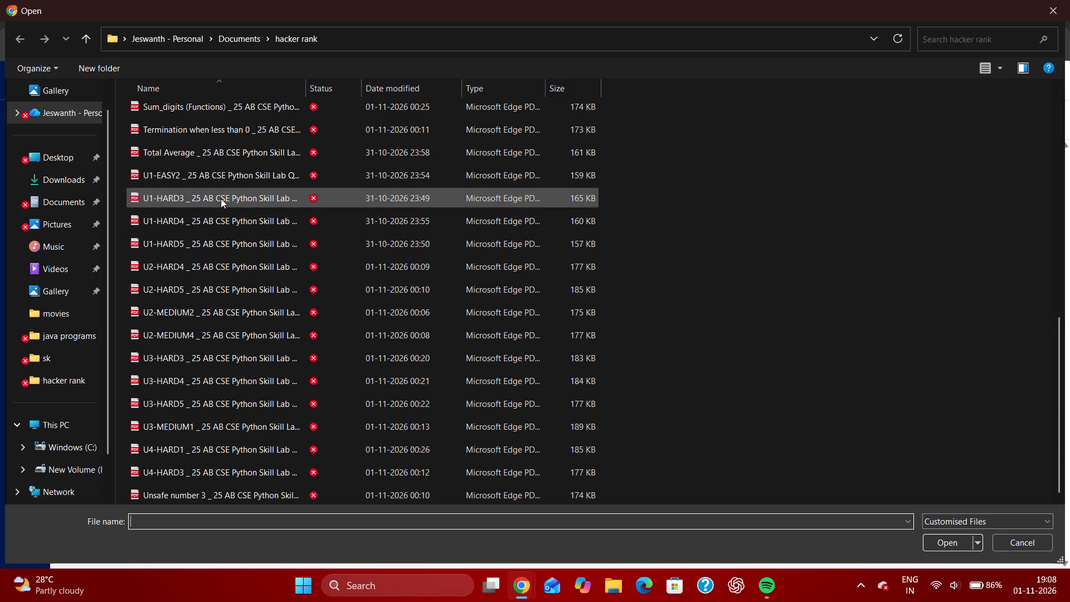
double_click(221, 198)
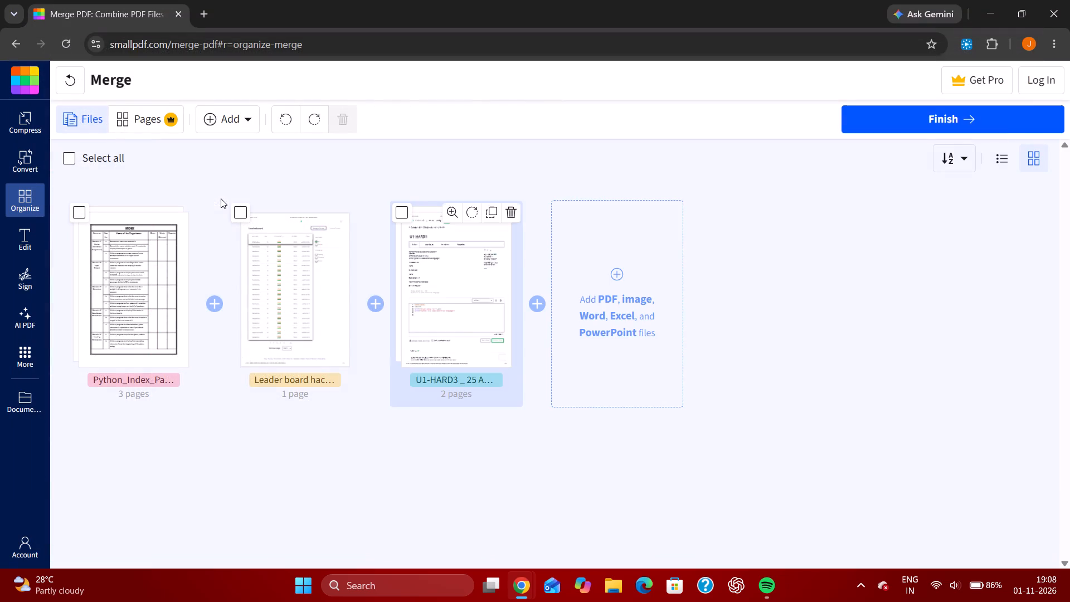
Add the U1-HARD5 PDF from the hacker rank folder after U1-HARD3 in the merge.
click(619, 298)
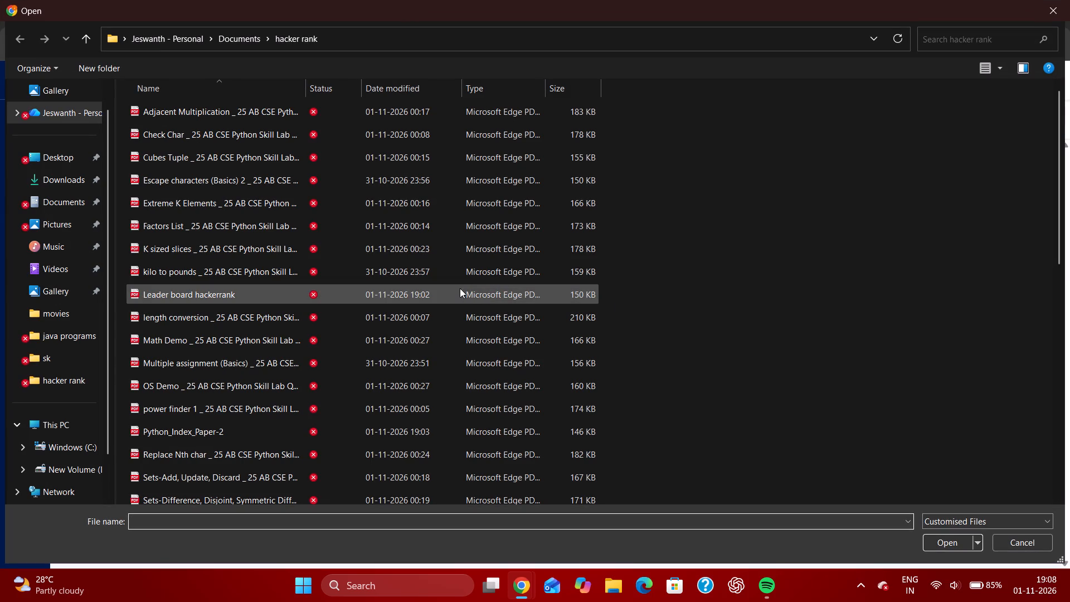
scroll(241, 395, down, 4)
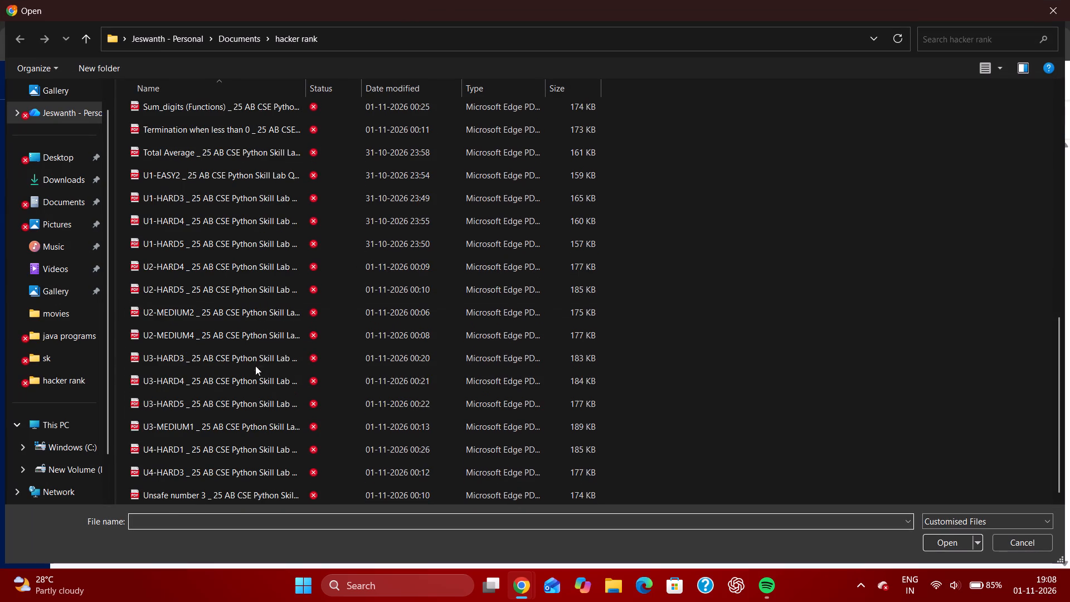
double_click(181, 245)
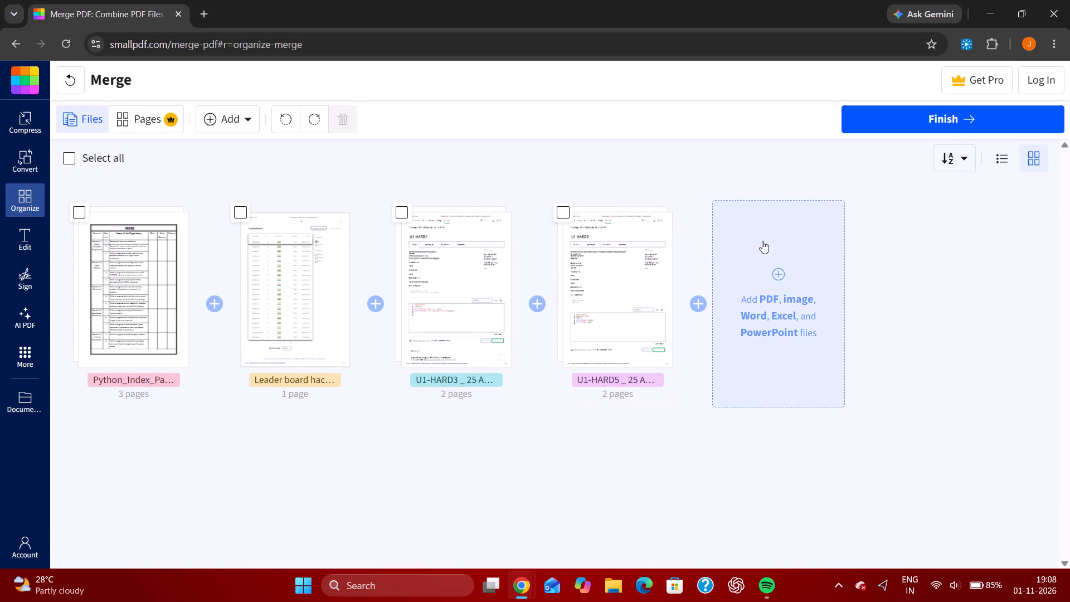
Add the Multiple assignment (Basics) PDF from the hacker rank folder after U1-HARD5.
click(762, 241)
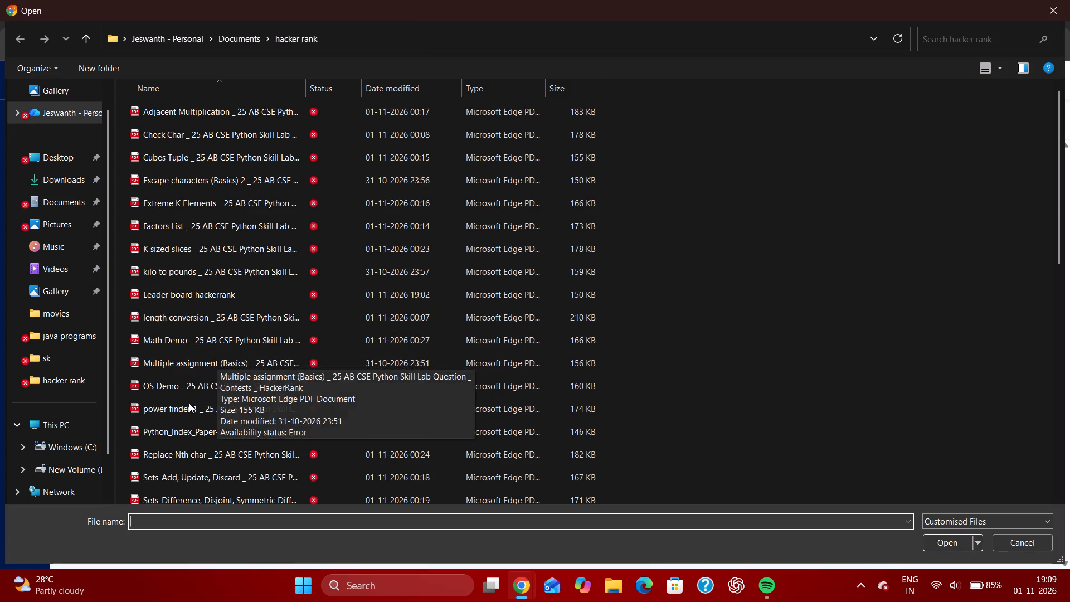
scroll(180, 449, down, 14)
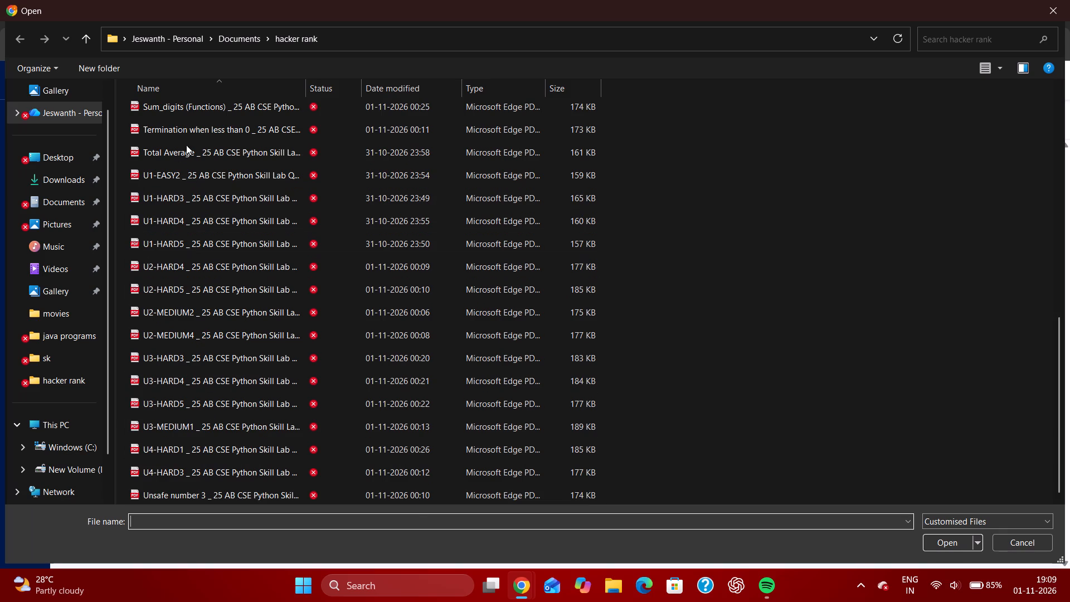
scroll(182, 130, up, 1)
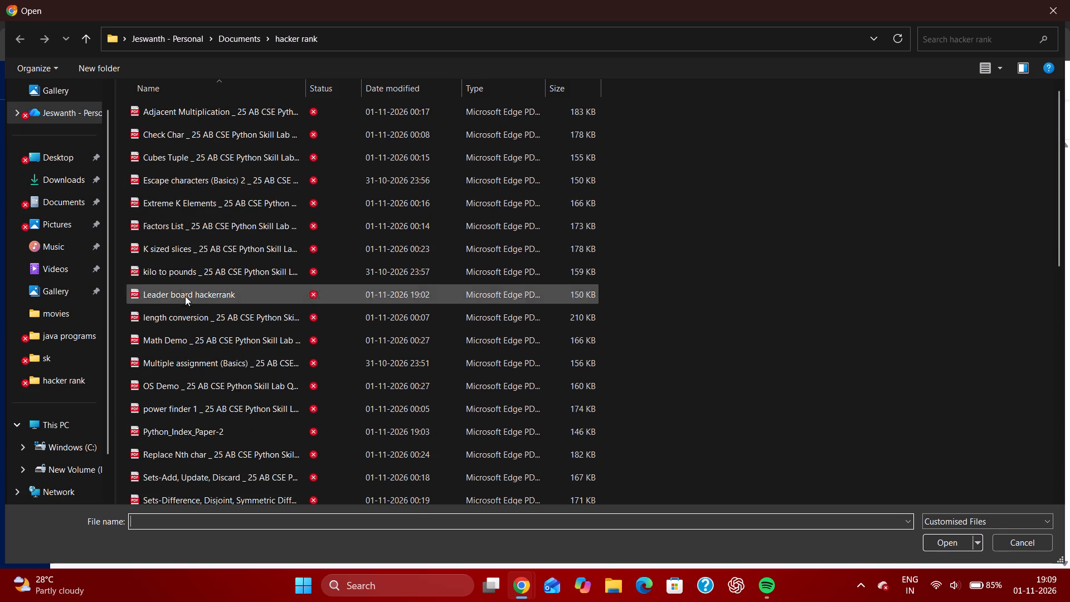
double_click(183, 361)
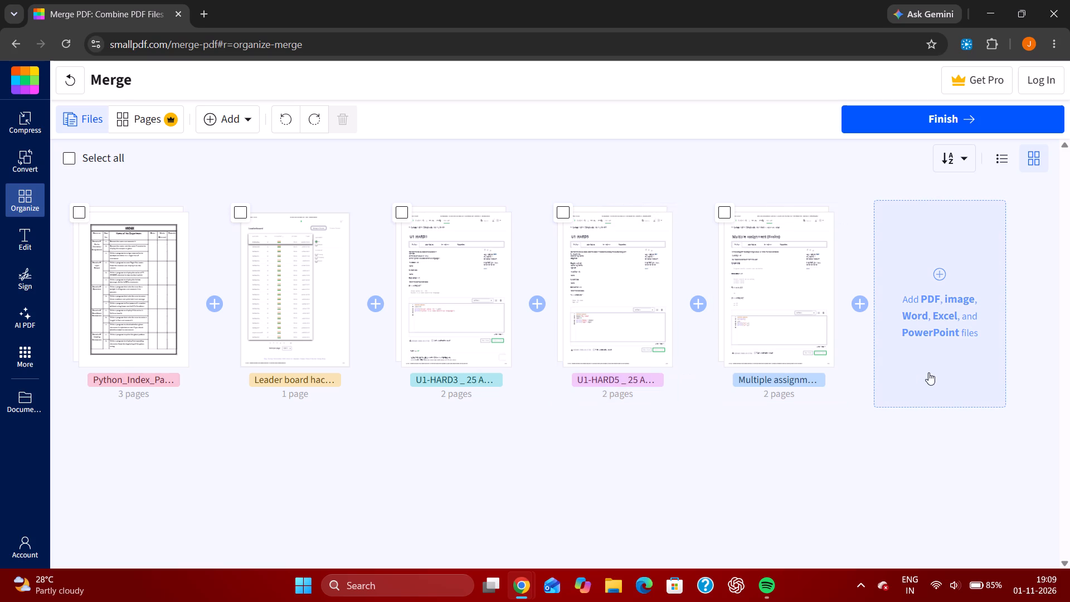
Add the U1-EASY2 PDF from the hacker rank folder after the Multiple assignment (Basics) file.
click(931, 235)
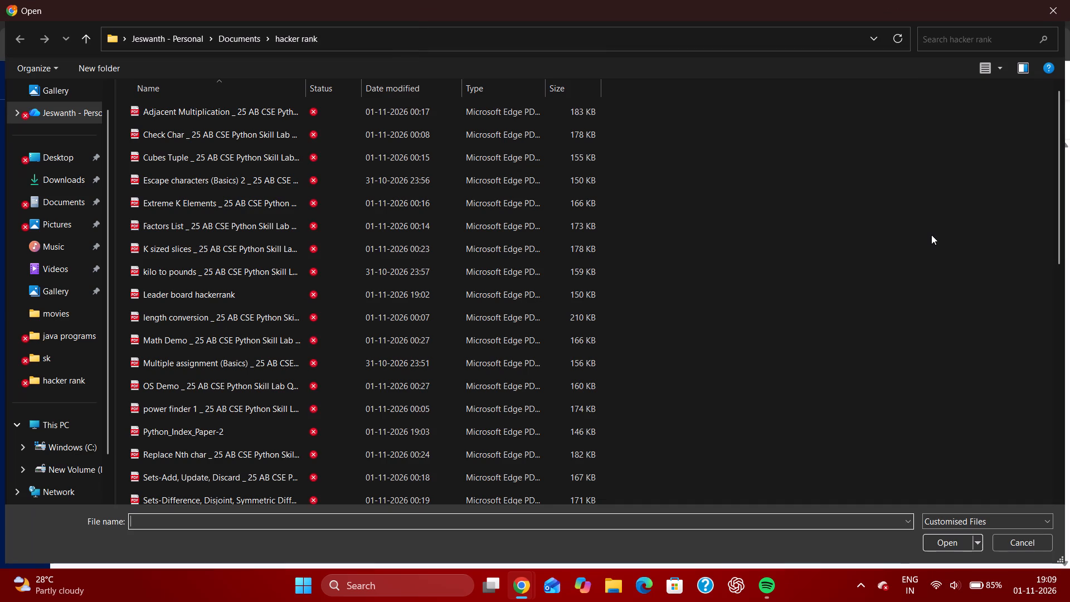
scroll(256, 227, down, 2)
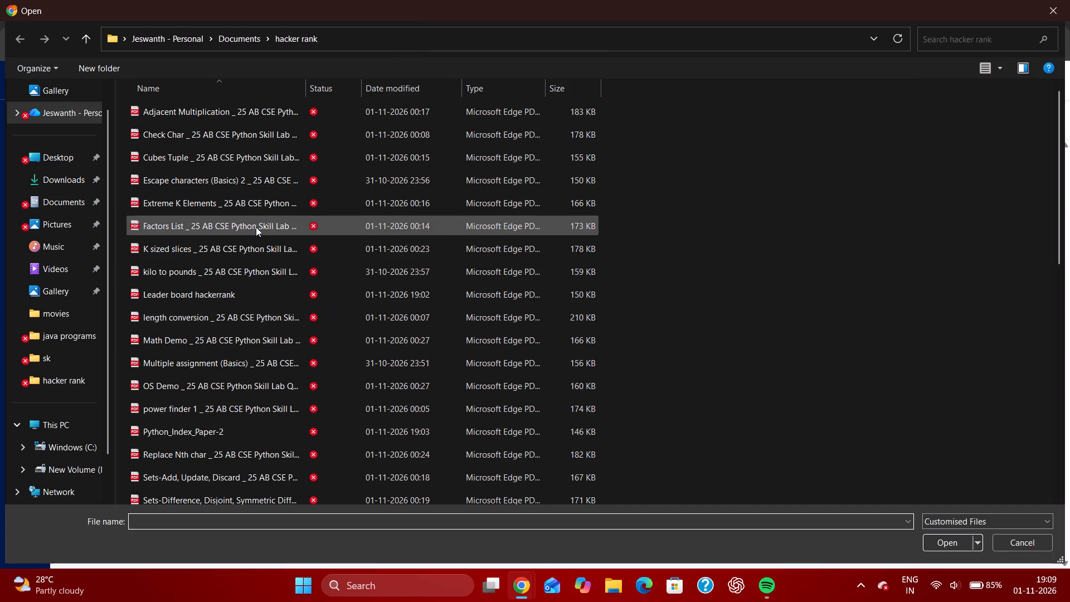
scroll(256, 227, down, 4)
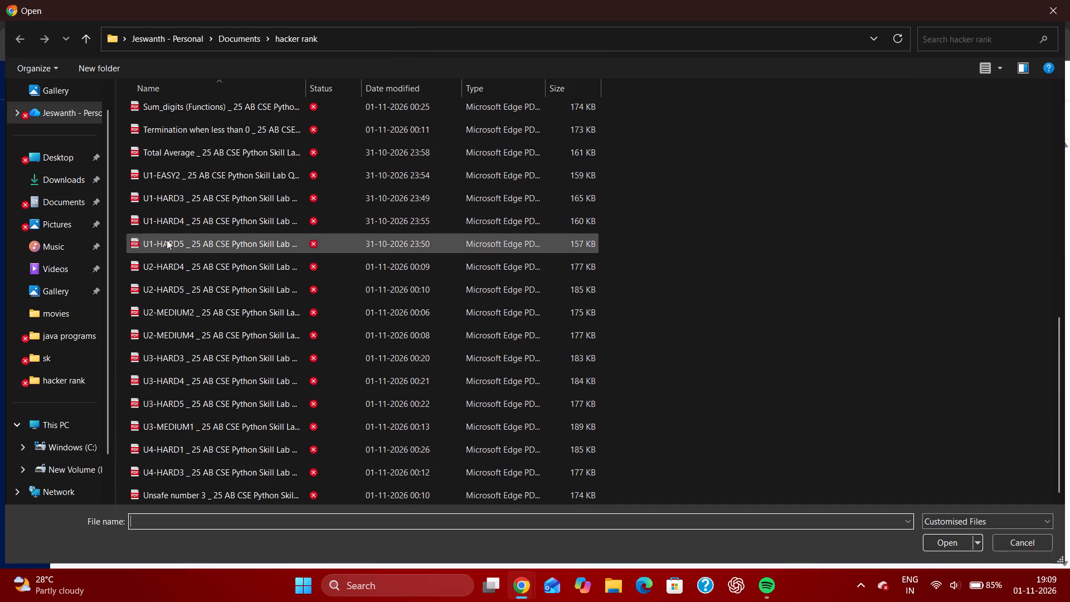
double_click(180, 177)
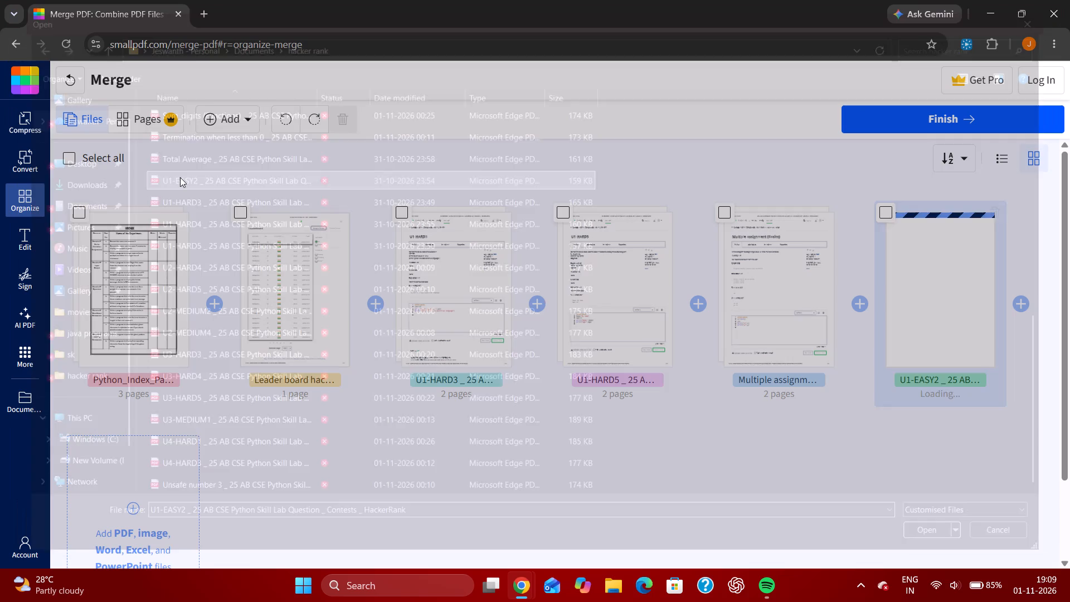
Add the U1-HARD4 PDF from the hacker rank folder after U1-EASY2 in the merge.
click(147, 506)
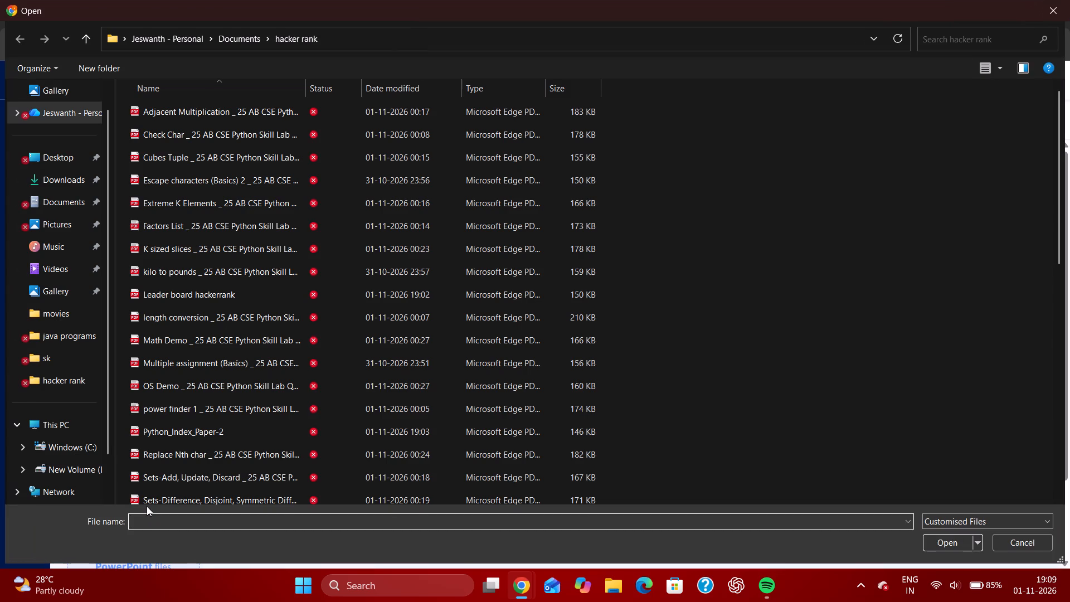
scroll(233, 400, down, 9)
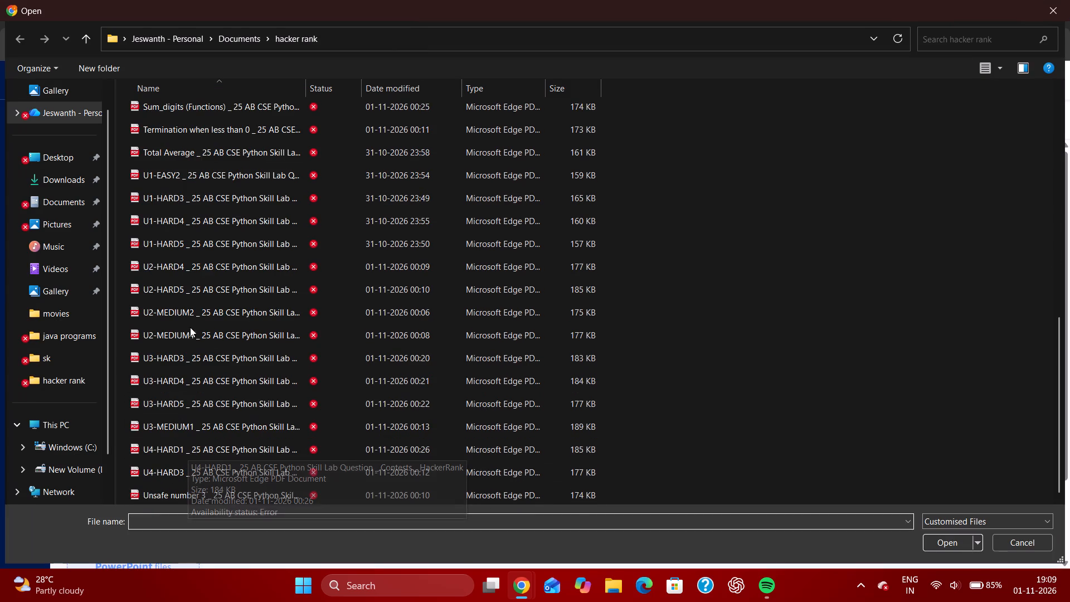
double_click(193, 222)
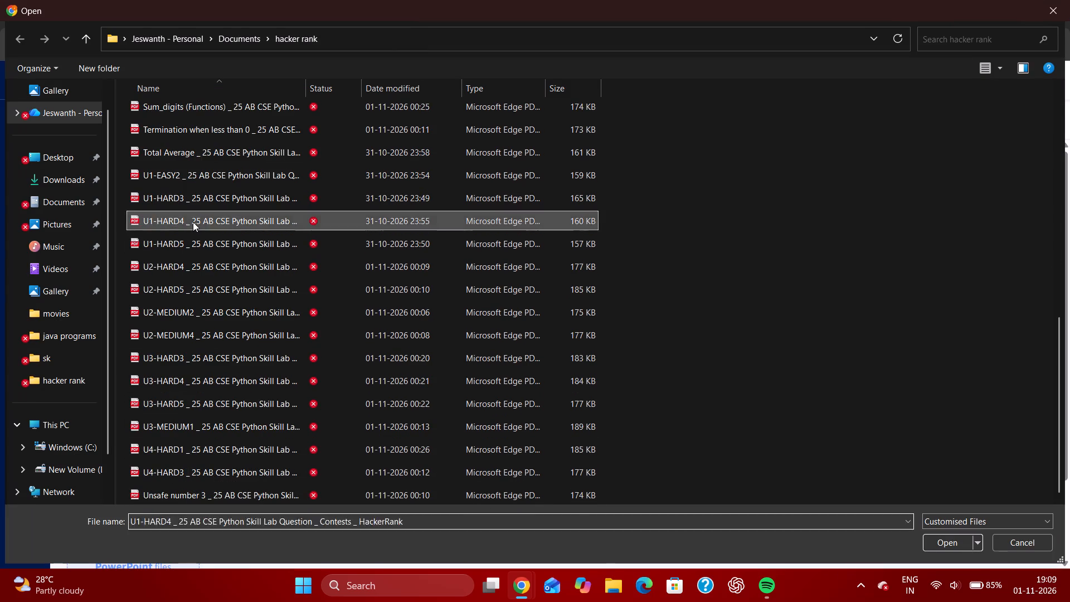
Add the Escape characters (Basics) 2 PDF after U1-HARD4, leaving its thumbnail unselected.
scroll(205, 466, down, 3)
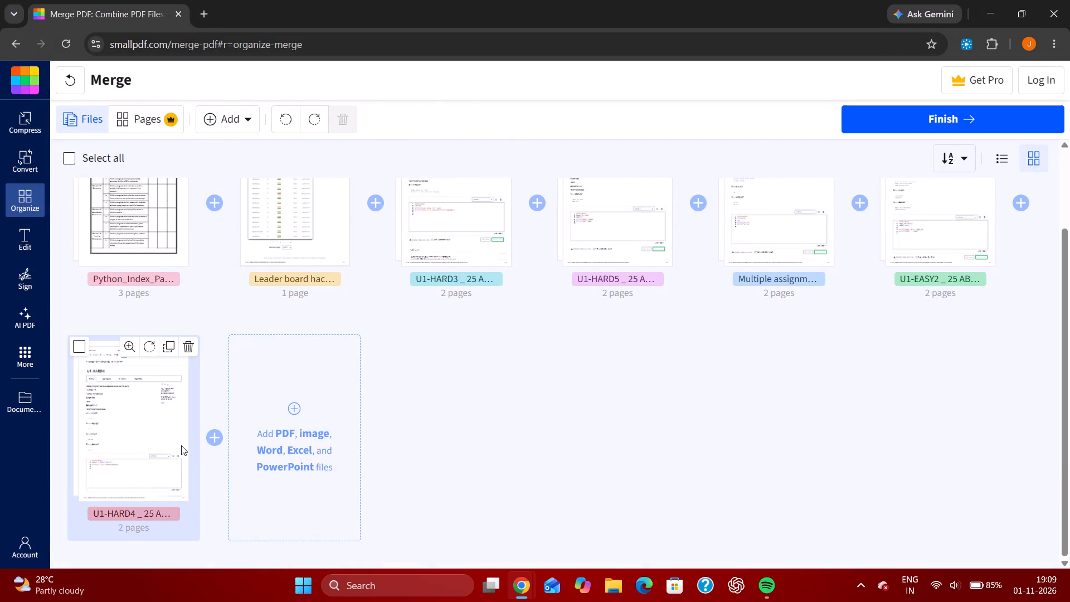
click(305, 390)
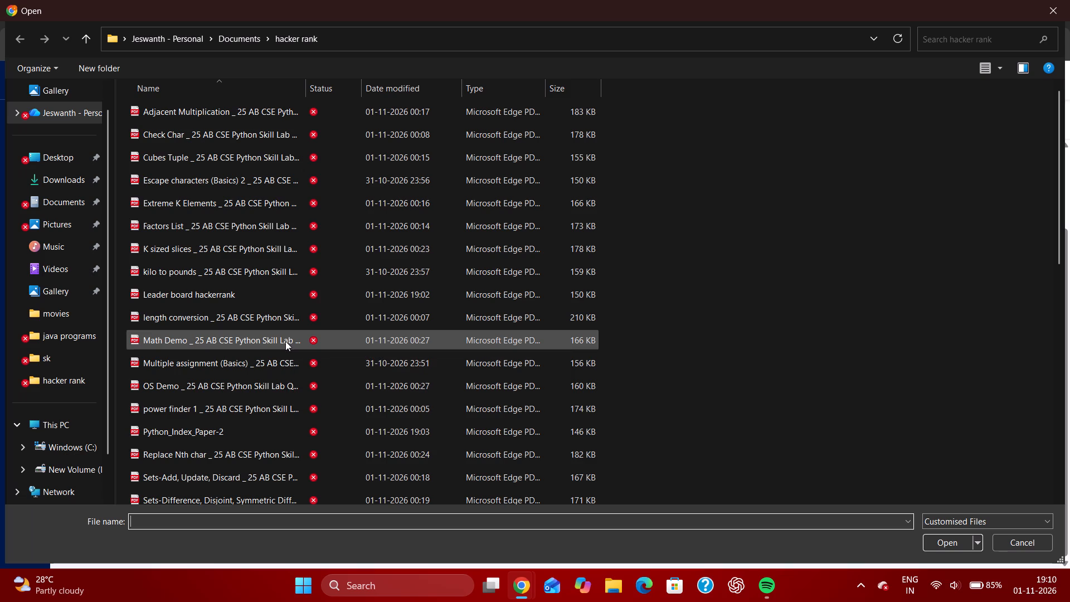
double_click(180, 178)
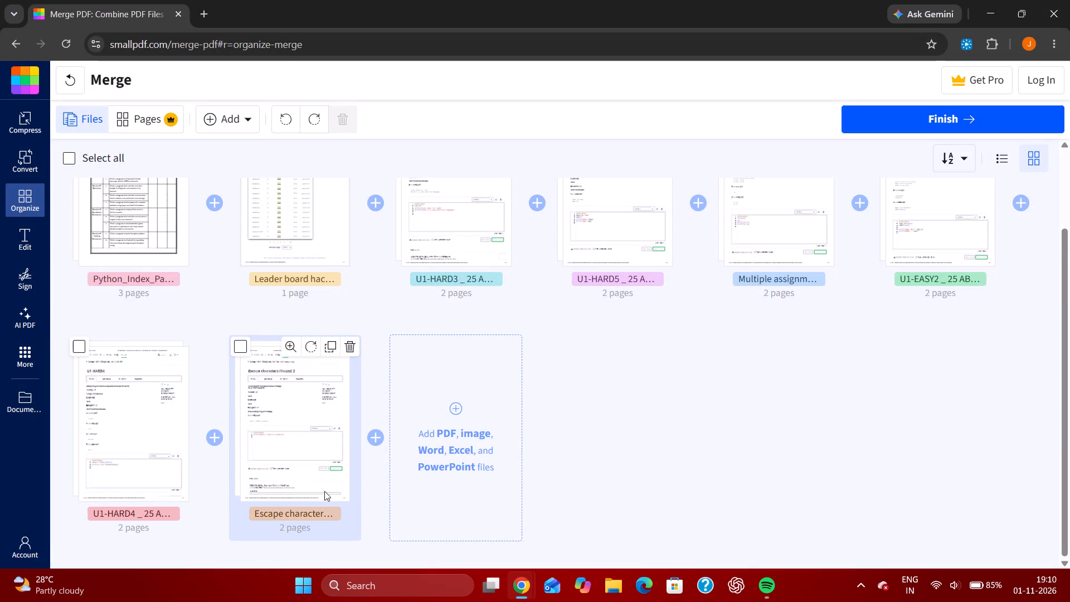
click(330, 513)
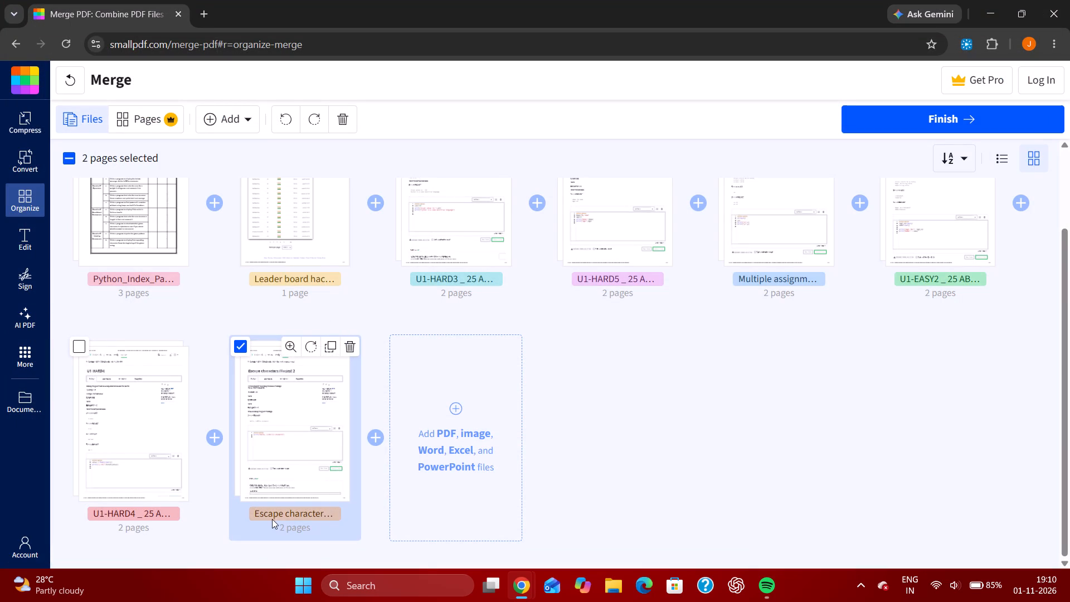
click(268, 517)
Add the kilo to pounds PDF from the hacker rank folder after the Escape characters (Basics) 2 file.
click(451, 421)
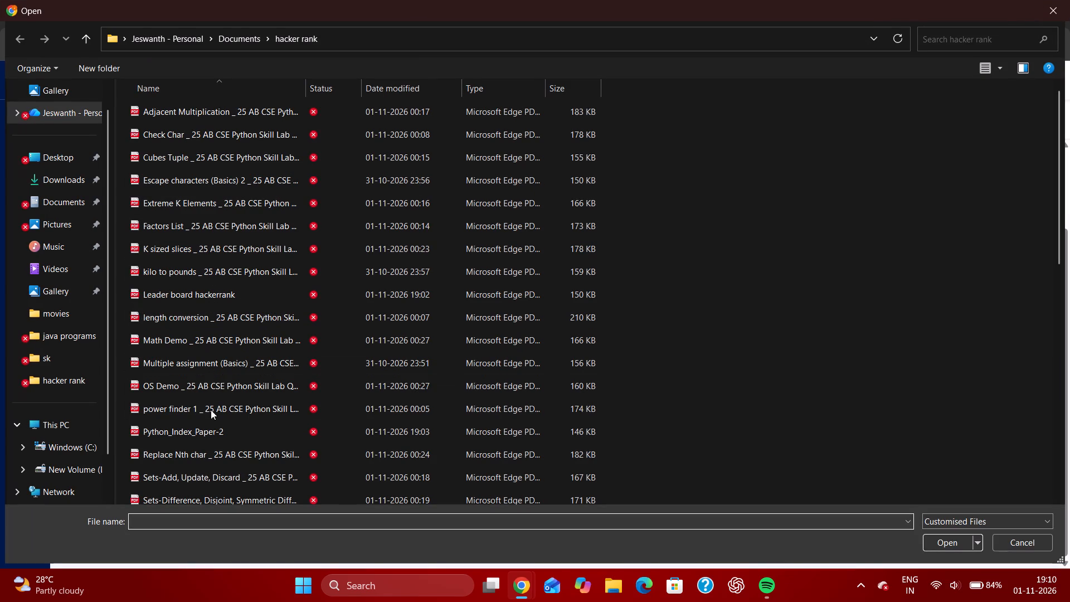
double_click(227, 275)
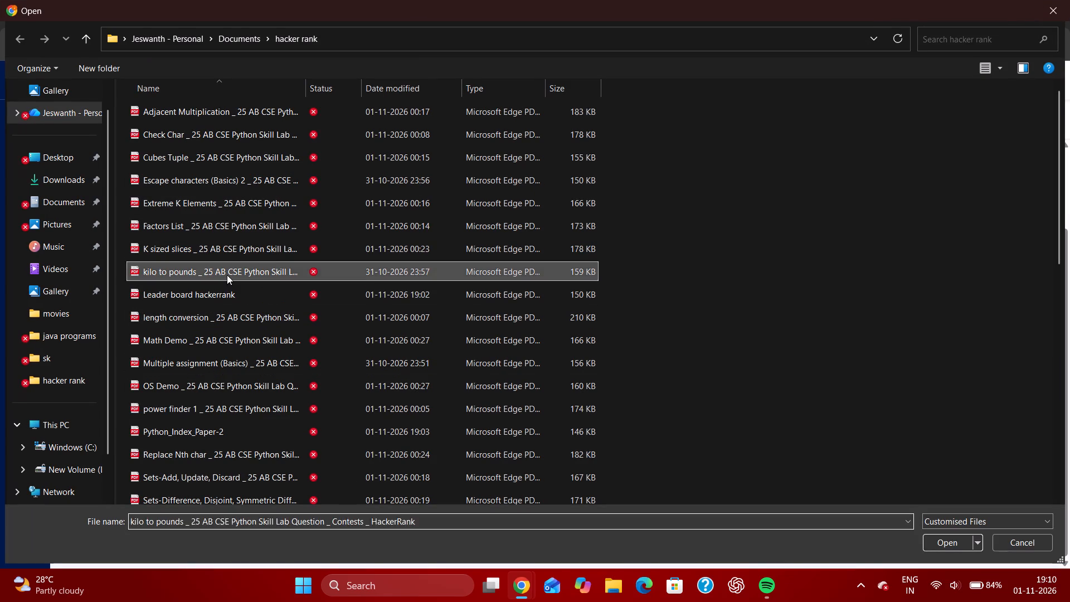
Add the Total Average PDF from the hacker rank folder after the kilo to pounds file.
click(643, 399)
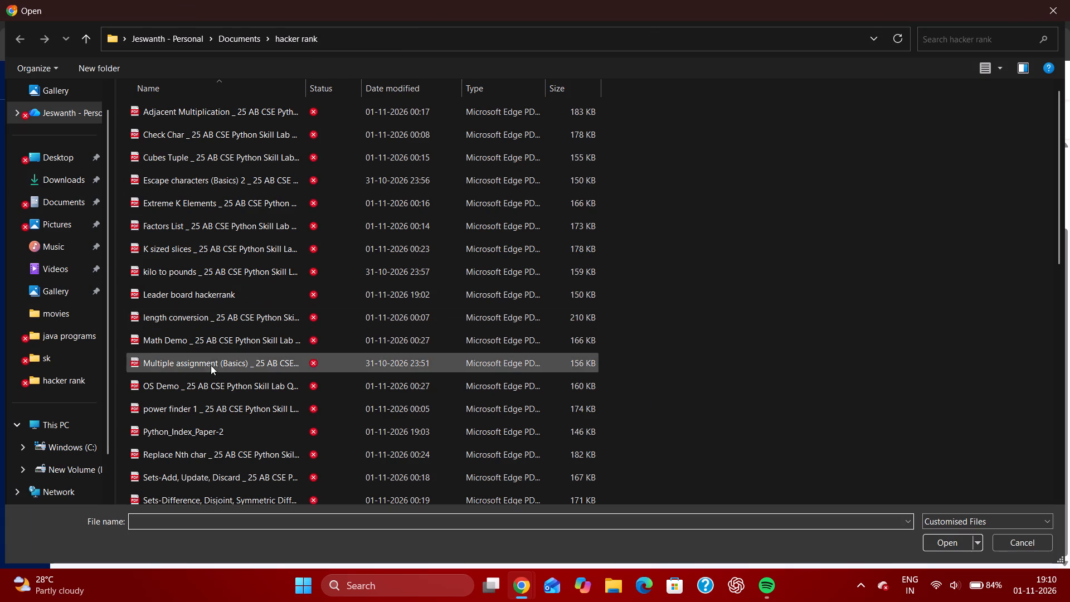
scroll(215, 405, down, 1)
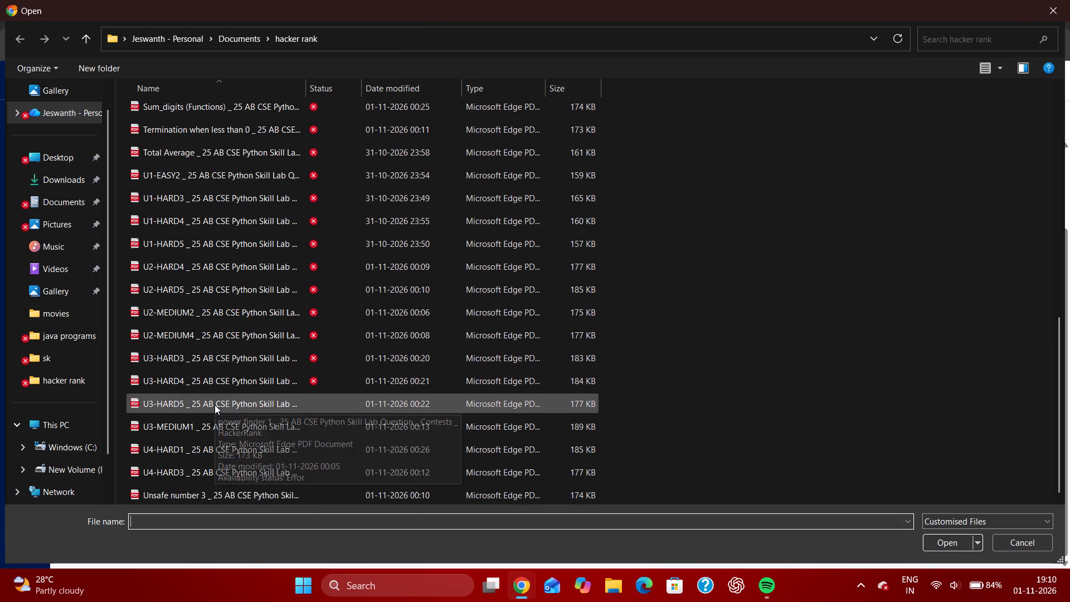
scroll(215, 405, down, 1)
double_click(184, 156)
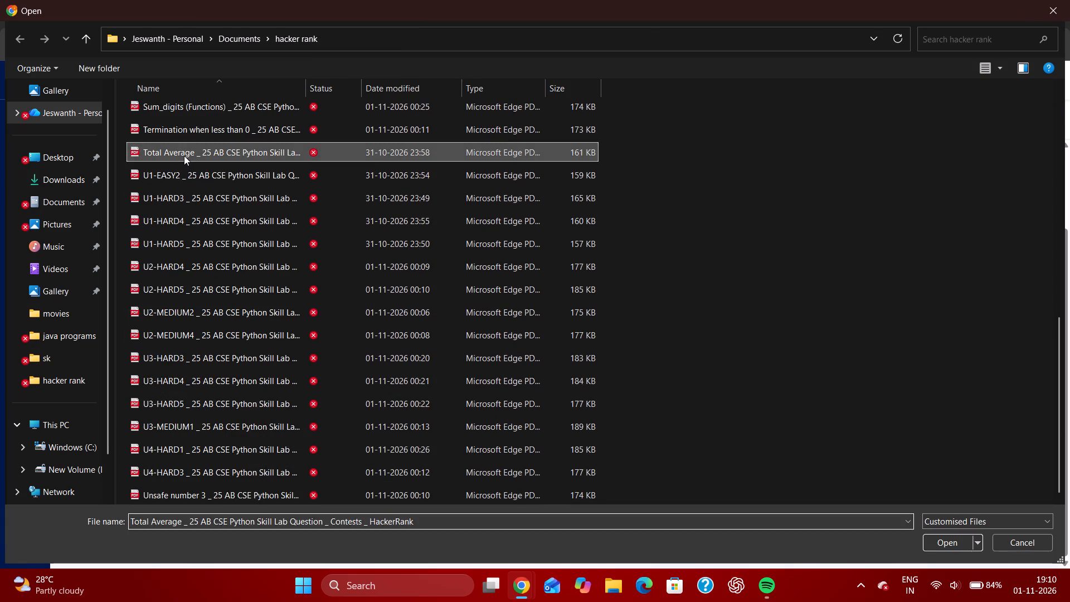
Add the power finder 1 PDF from the hacker rank folder after the Total Average file.
click(750, 441)
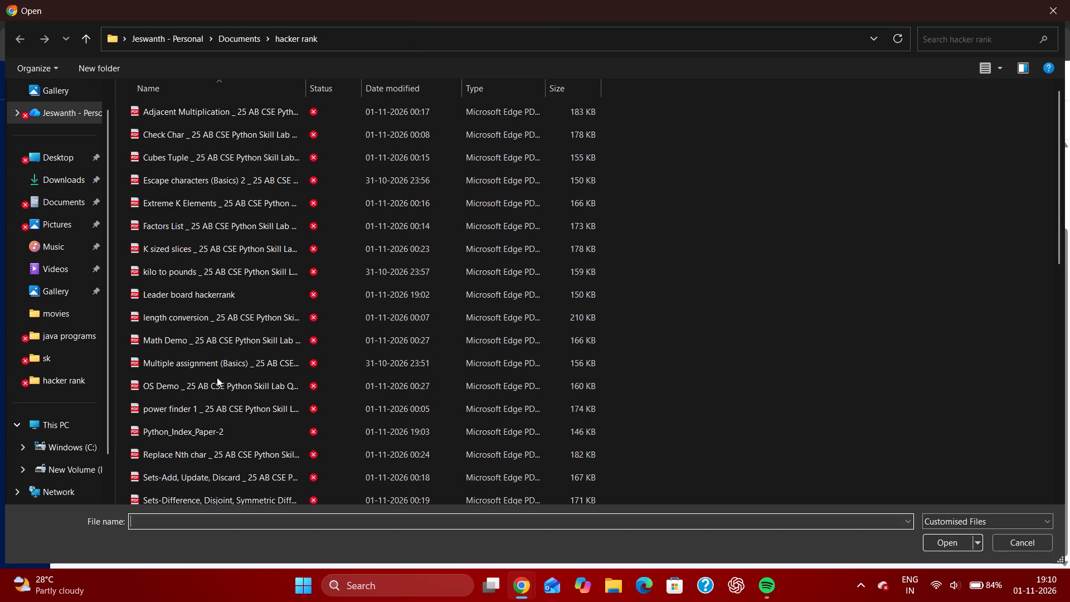
double_click(217, 402)
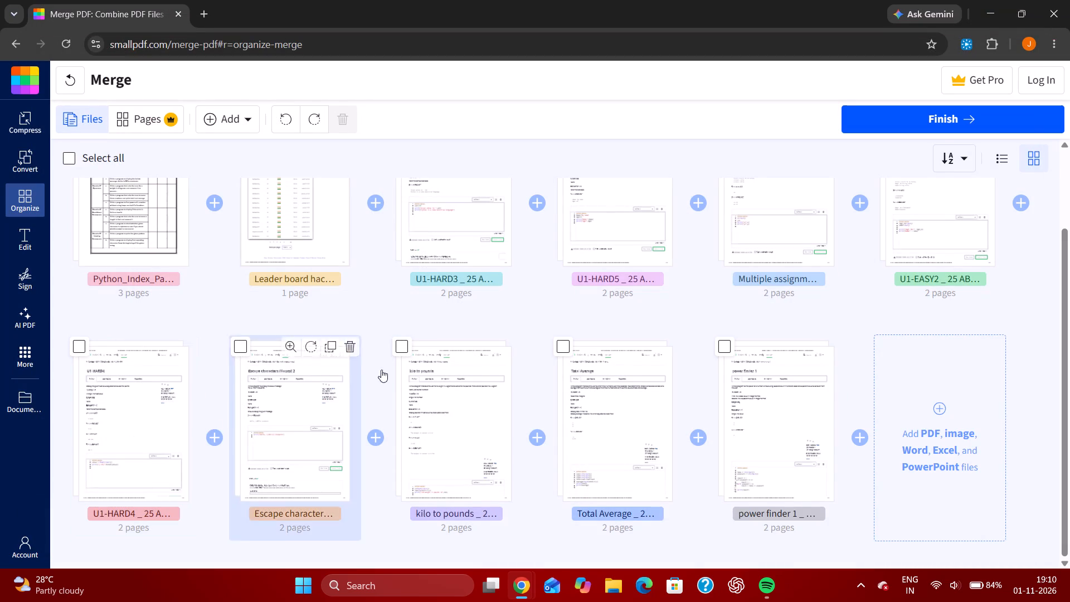
Add the U2-MEDIUM2 PDF from the hacker rank folder after power finder 1 in the merge.
click(935, 432)
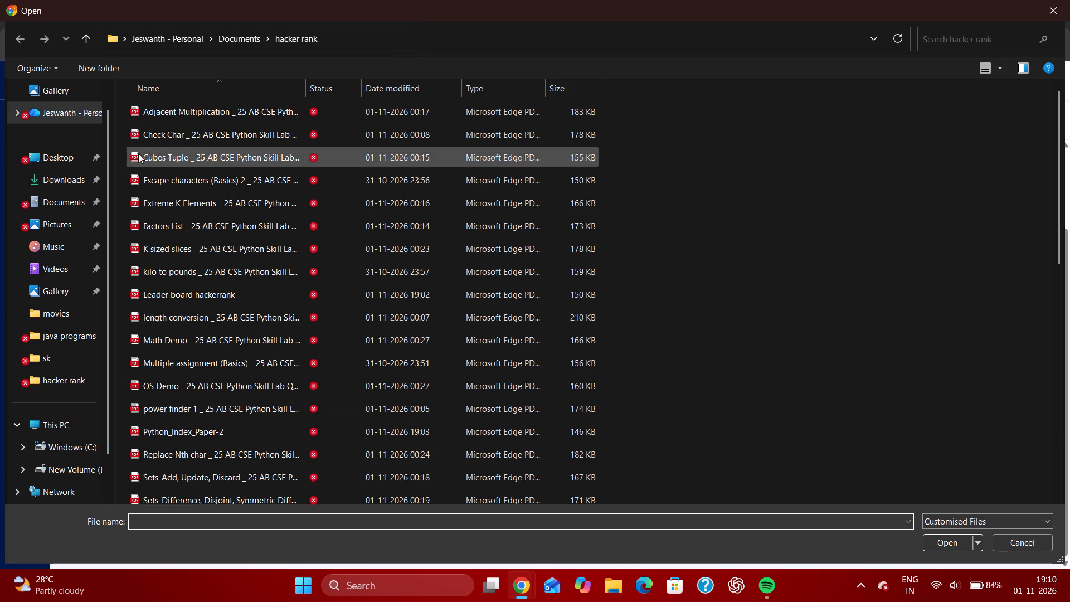
scroll(181, 207, down, 4)
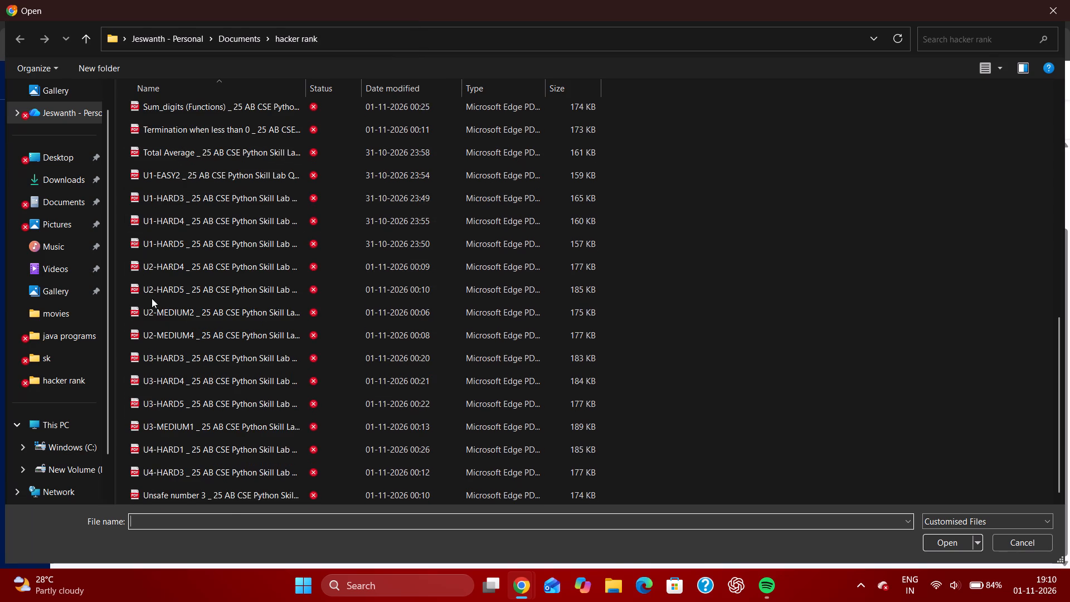
double_click(179, 312)
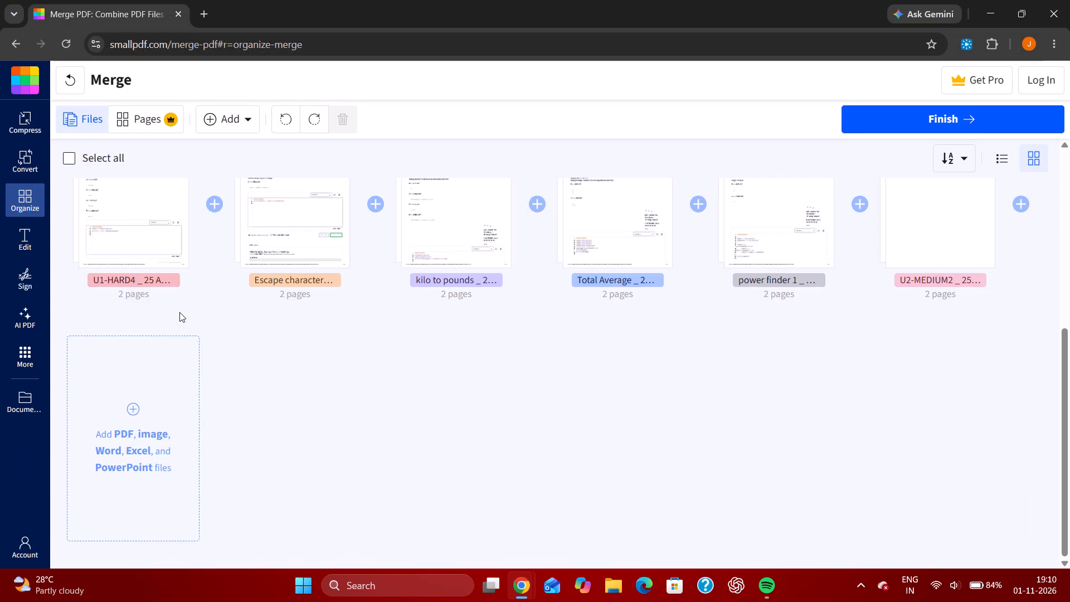
Add the length conversion PDF from the hacker rank folder after U2-MEDIUM2 in the merge.
click(171, 404)
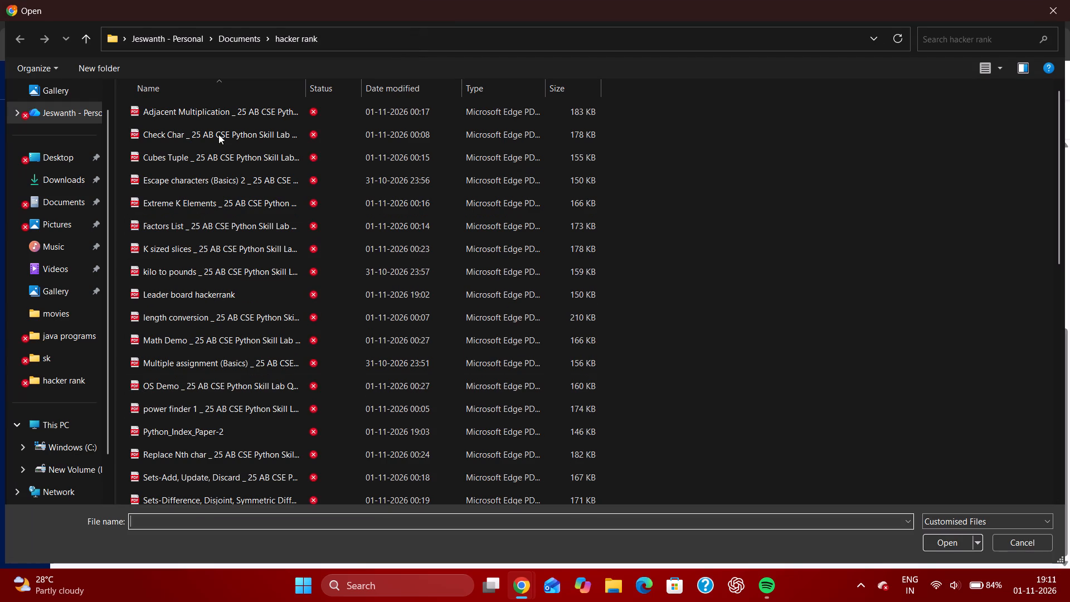
double_click(198, 320)
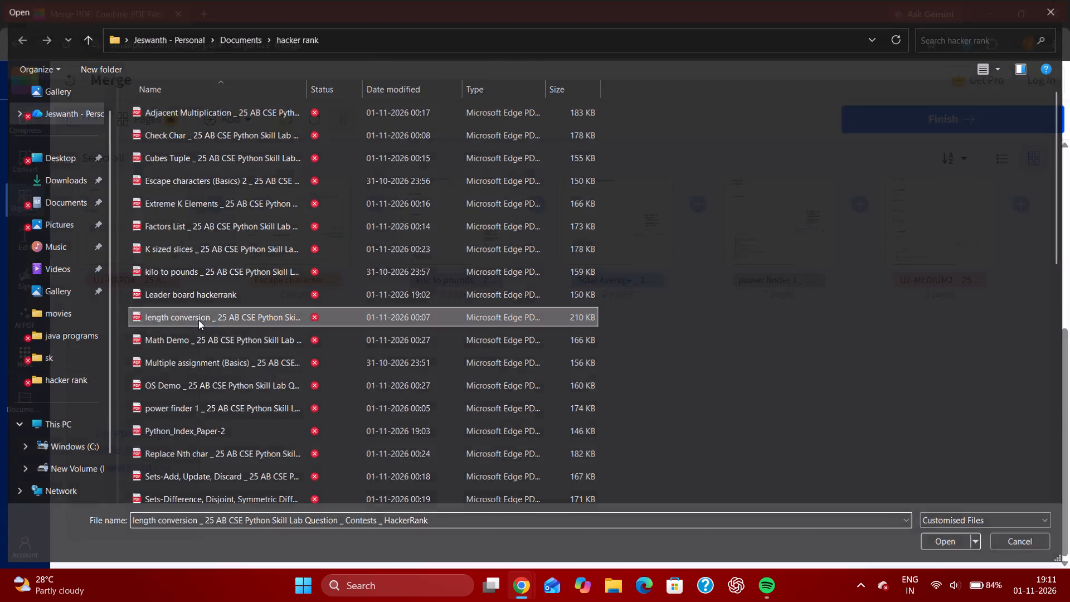
Add the Check Char PDF from the hacker rank folder after the length conversion file.
click(313, 415)
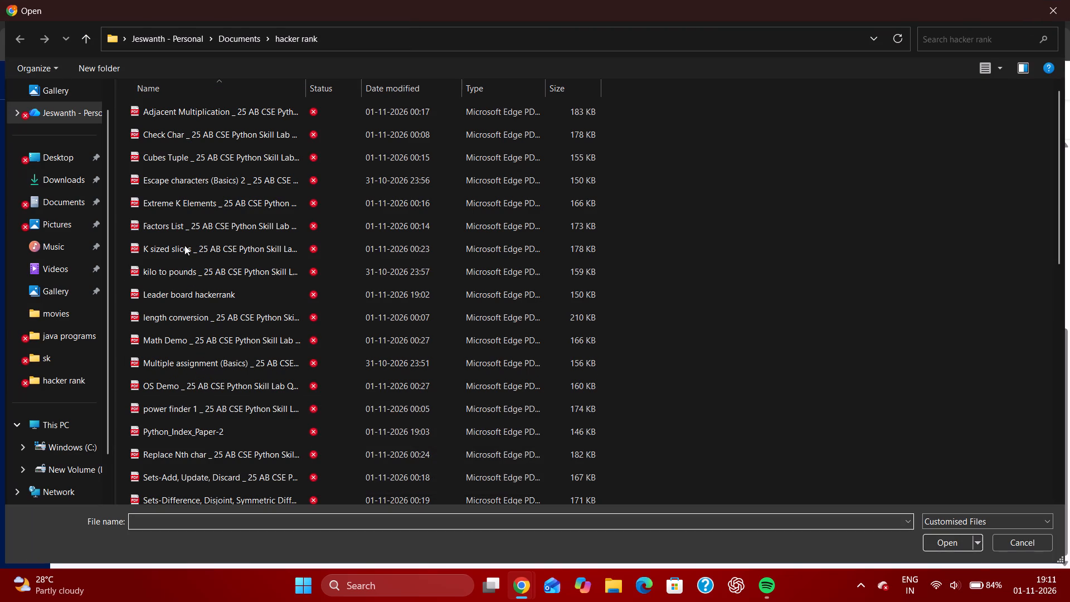
double_click(188, 141)
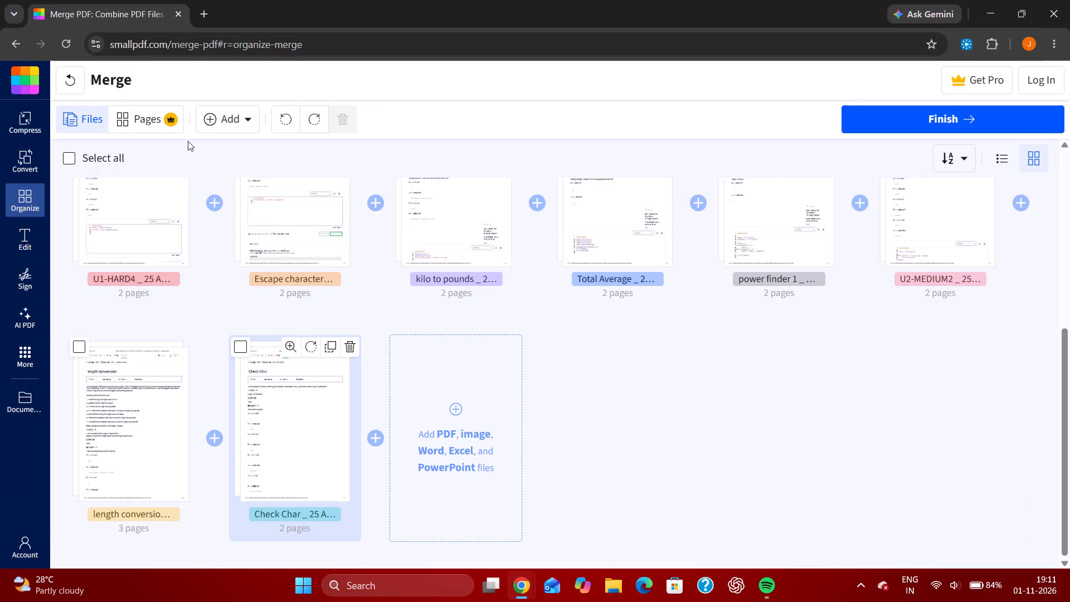
Add the U2-MEDIUM4 PDF from the hacker rank folder after the Check Char file.
click(440, 410)
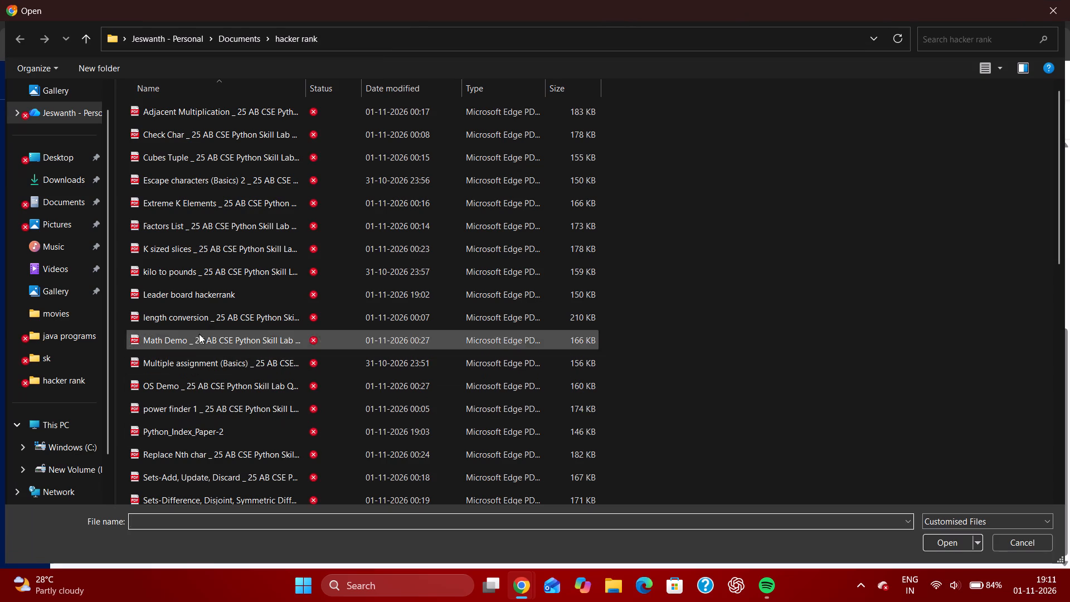
scroll(187, 390, down, 3)
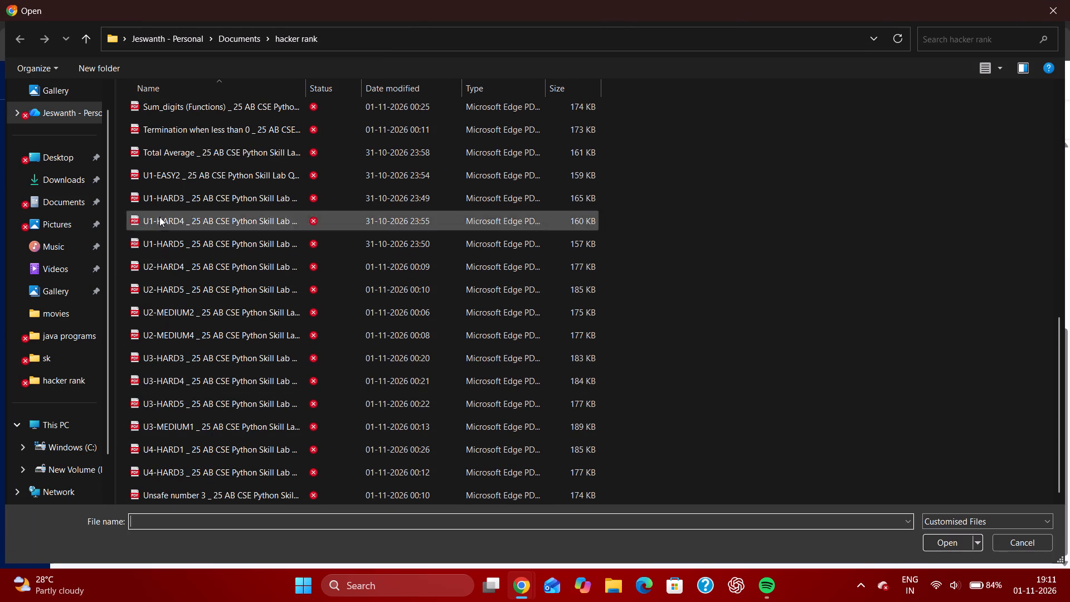
double_click(189, 336)
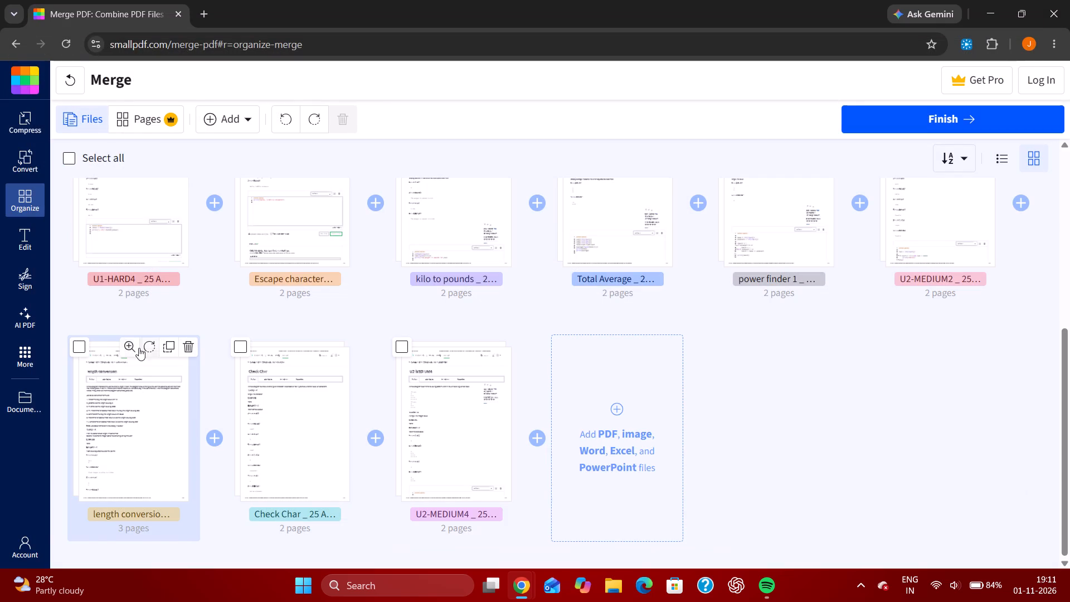
Add the U2-HARD4 PDF from the hacker rank folder after U2-MEDIUM4 in the merge.
click(591, 423)
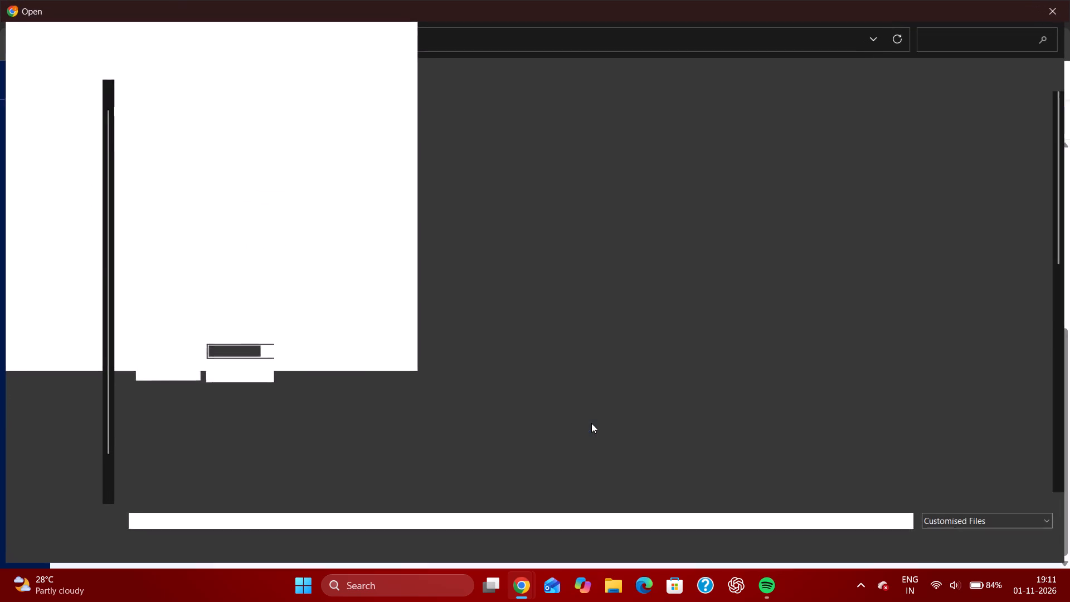
scroll(223, 346, down, 8)
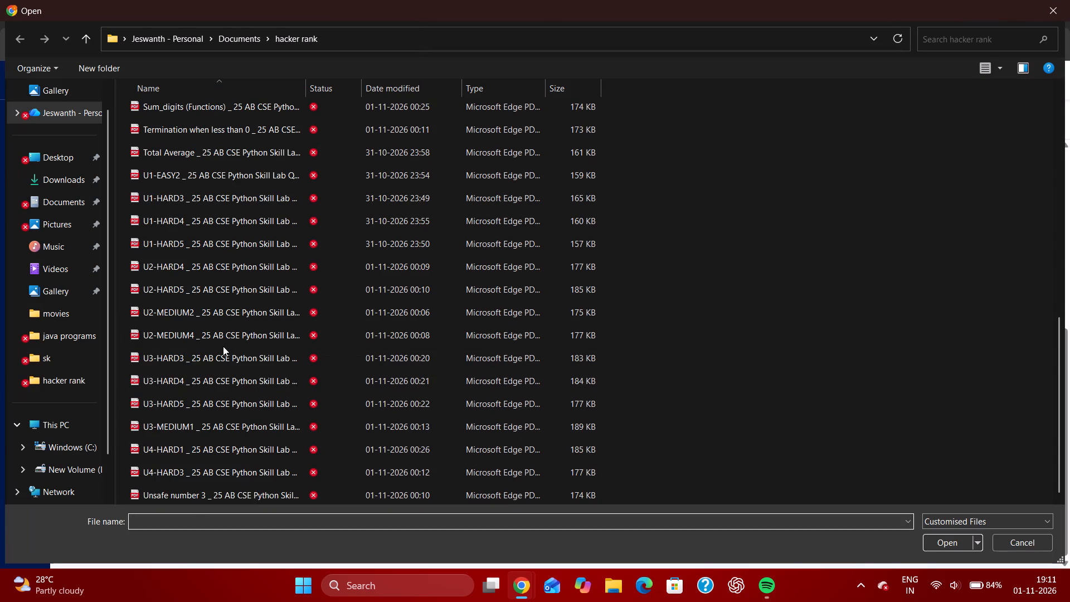
double_click(168, 270)
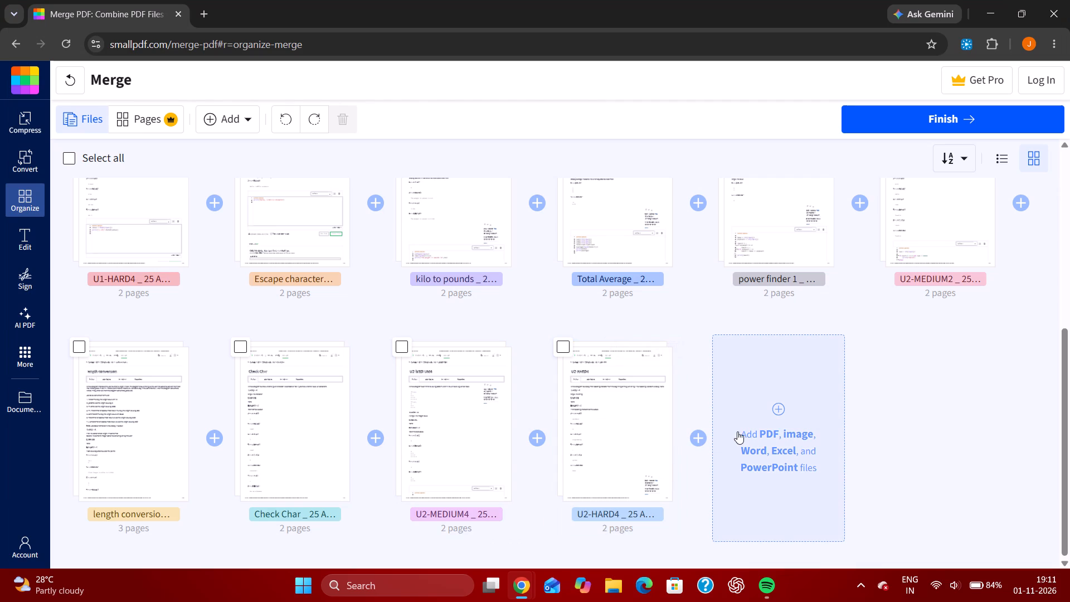
Add the U2-HARD5 PDF from the hacker rank folder after U2-HARD4 in the merge.
click(737, 431)
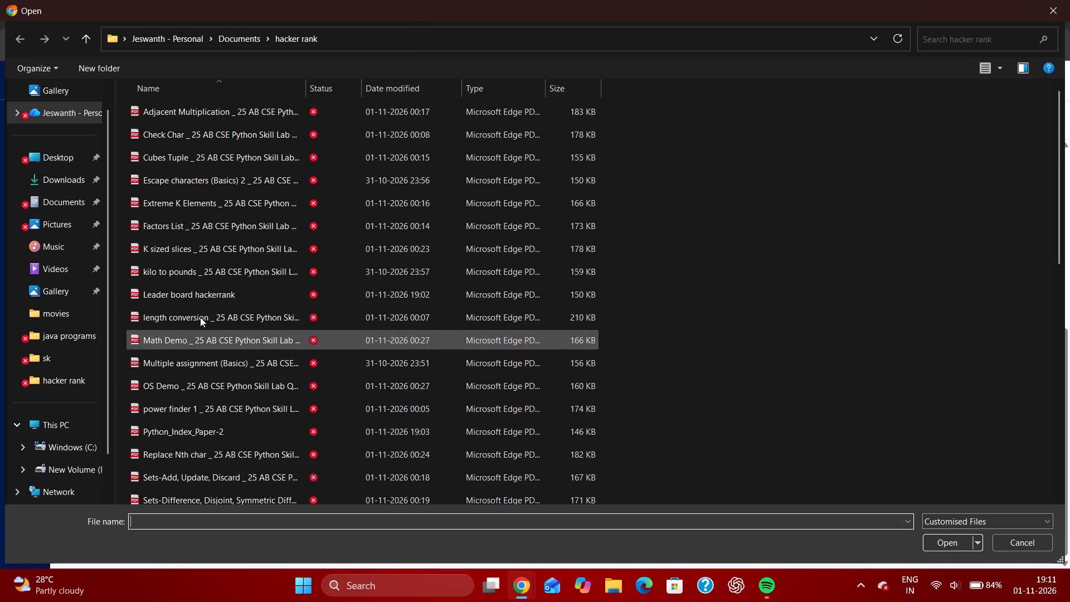
scroll(206, 368, down, 12)
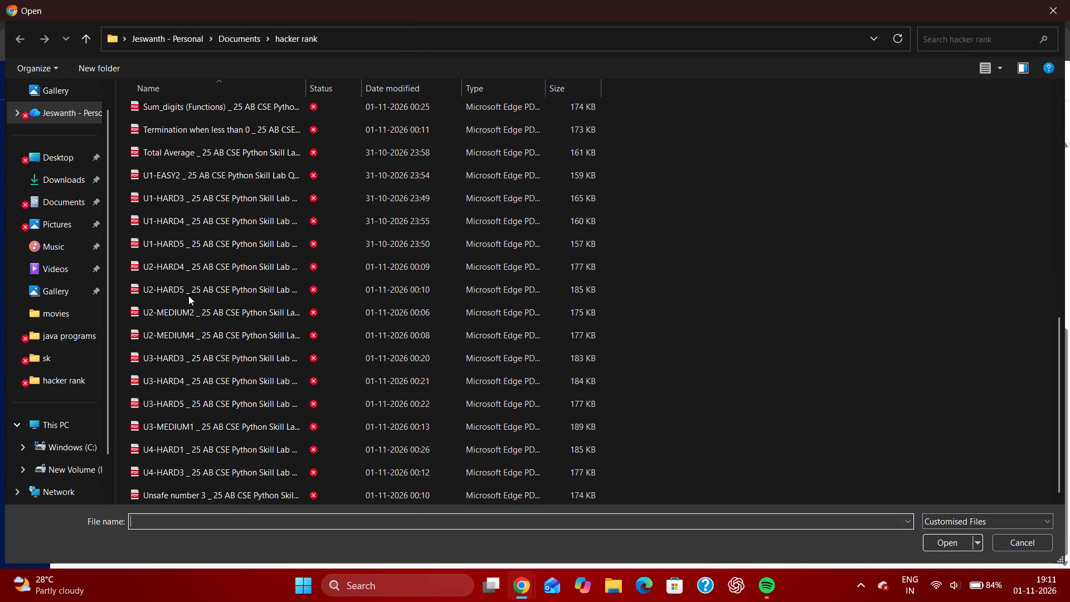
double_click(164, 293)
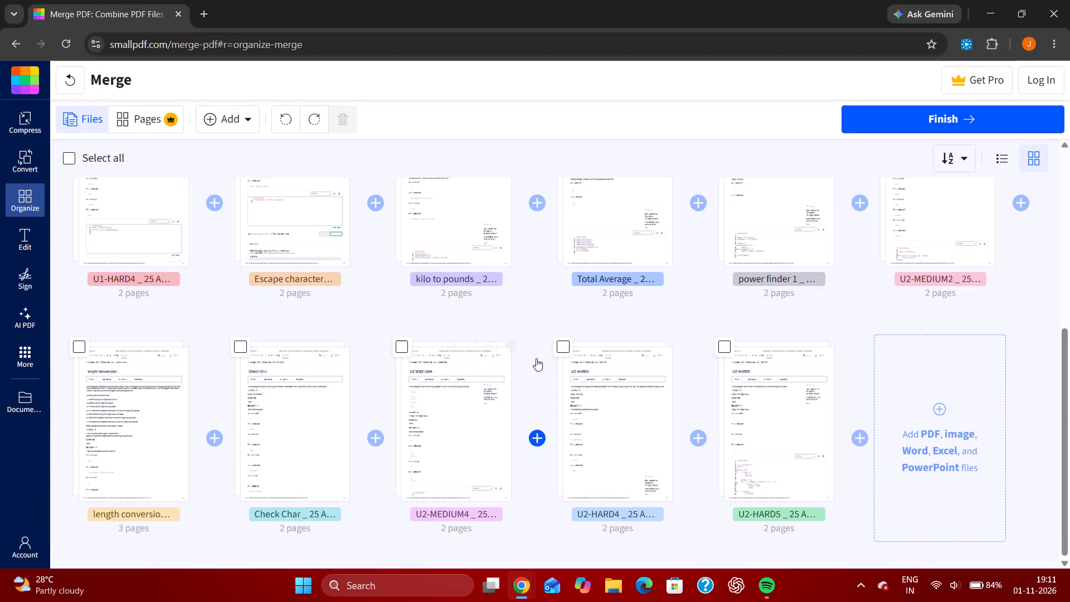
Add the Unsafe number 3 PDF from the hacker rank folder after U2-HARD5 in the merge.
click(921, 416)
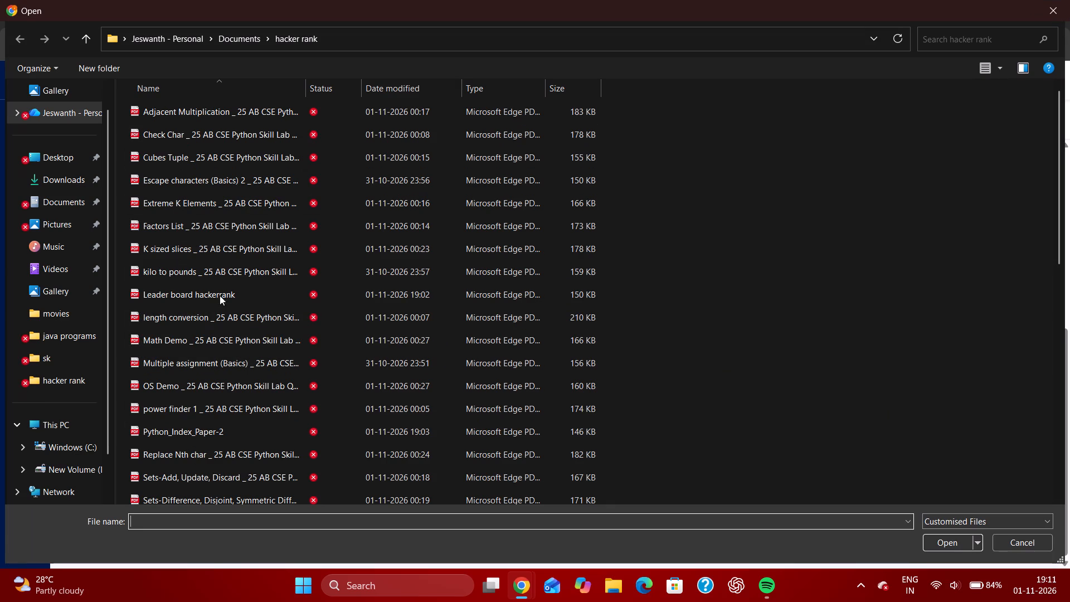
scroll(220, 295, down, 8)
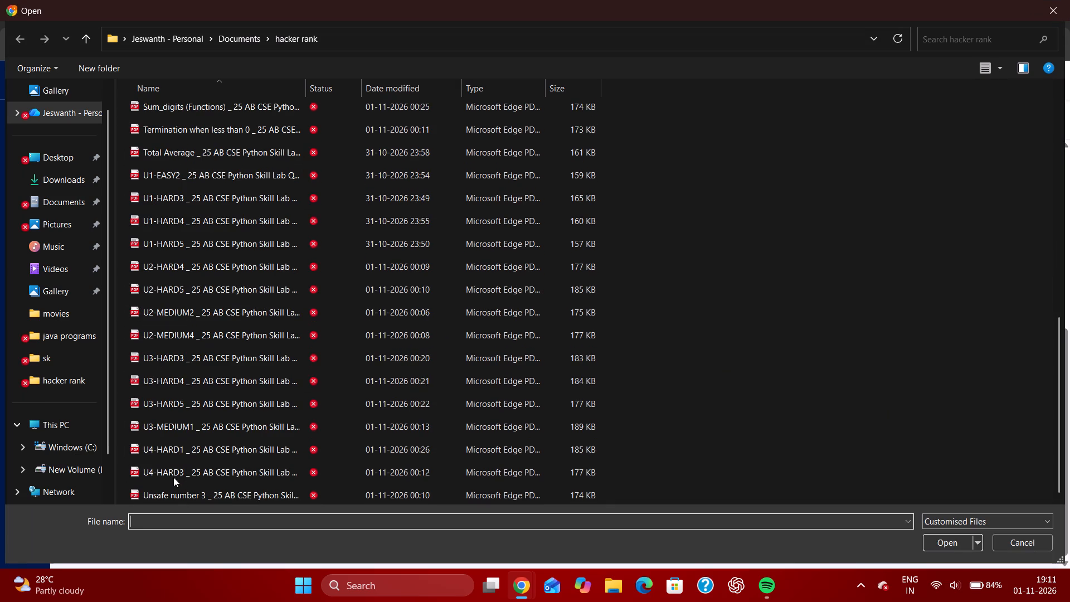
double_click(173, 490)
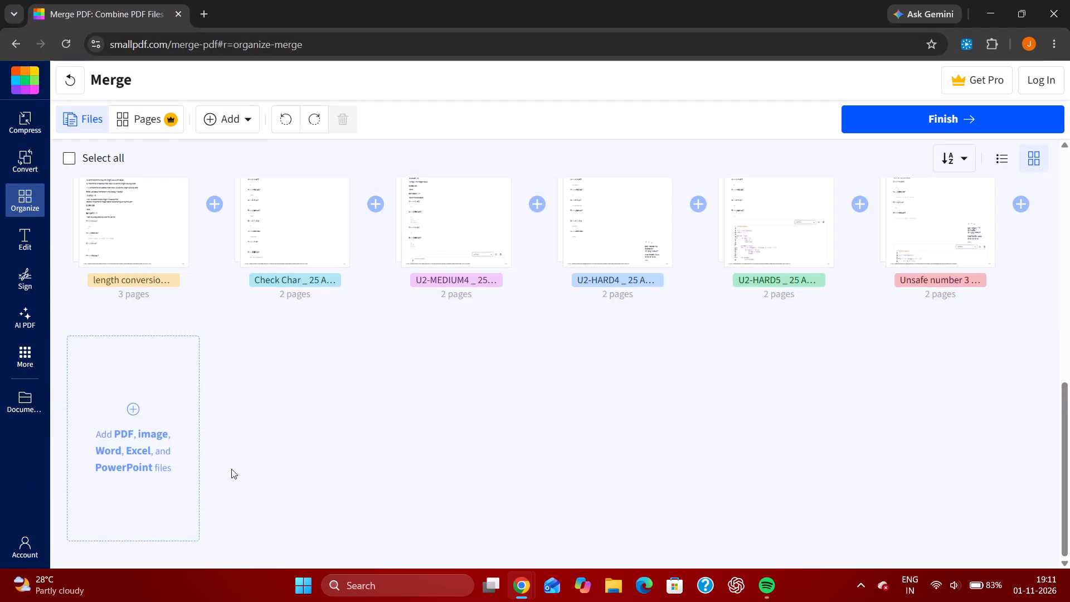
Add the Termination when less than 0 PDF from the hacker rank folder after the Unsafe number 3 file.
click(140, 437)
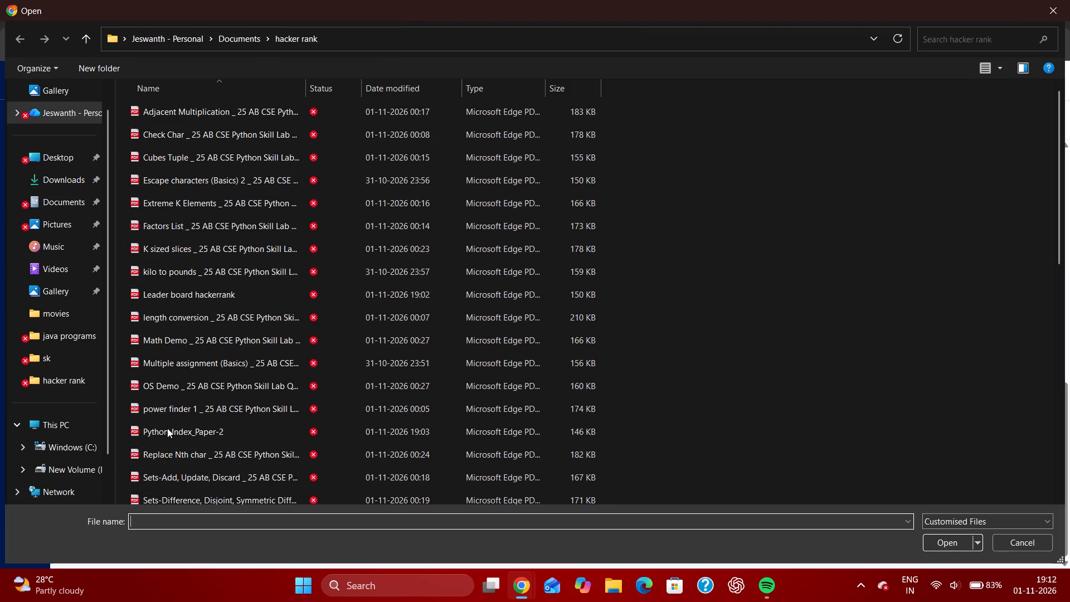
scroll(178, 451, down, 8)
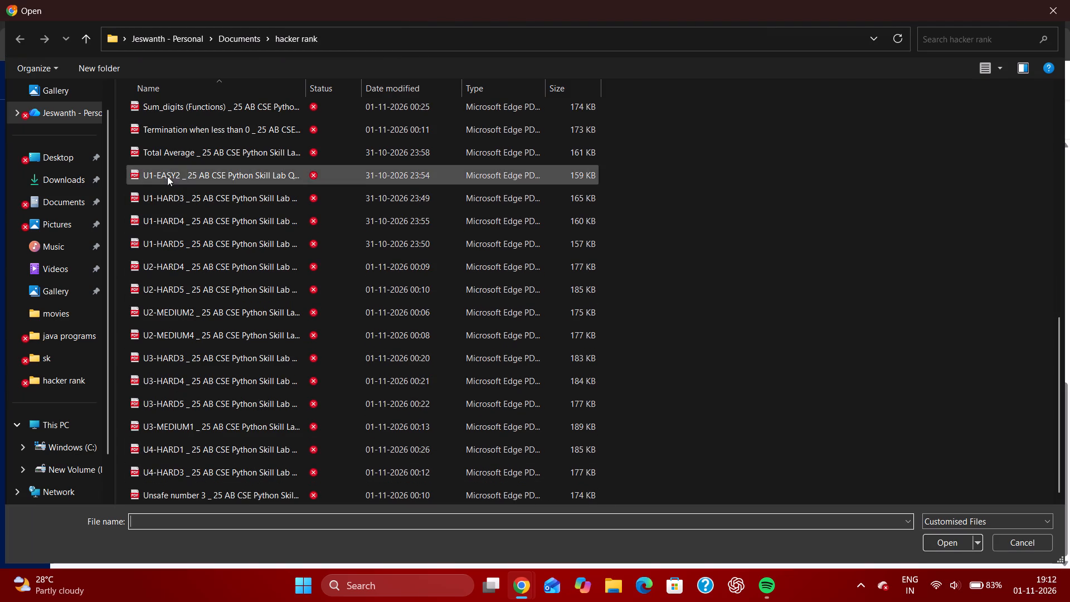
double_click(163, 134)
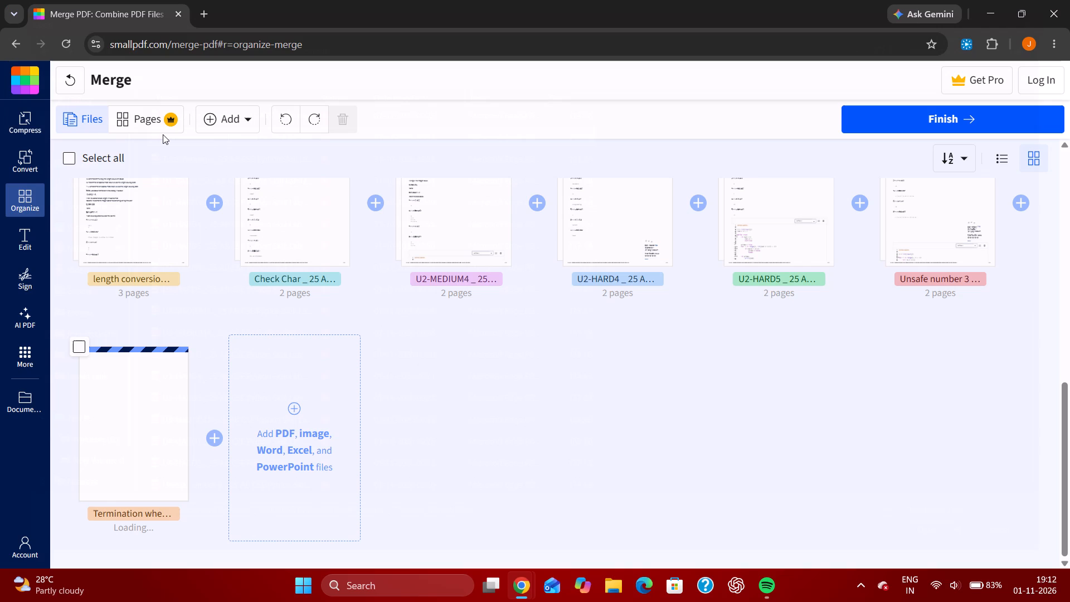
Add the Skip char t PDF from the hacker rank folder after the Termination when less than 0 file.
click(301, 412)
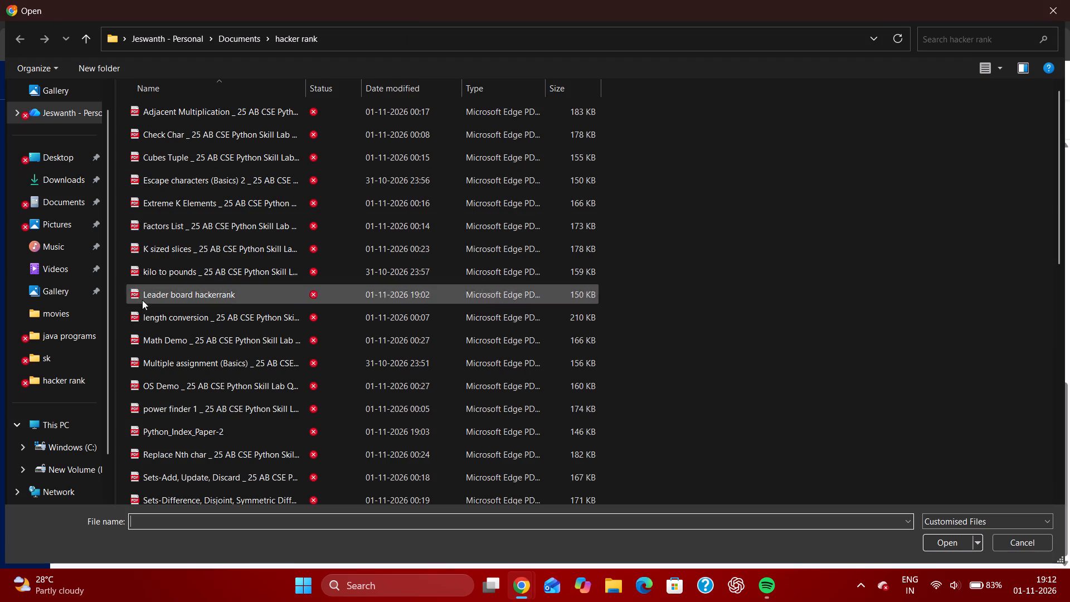
scroll(167, 457, down, 8)
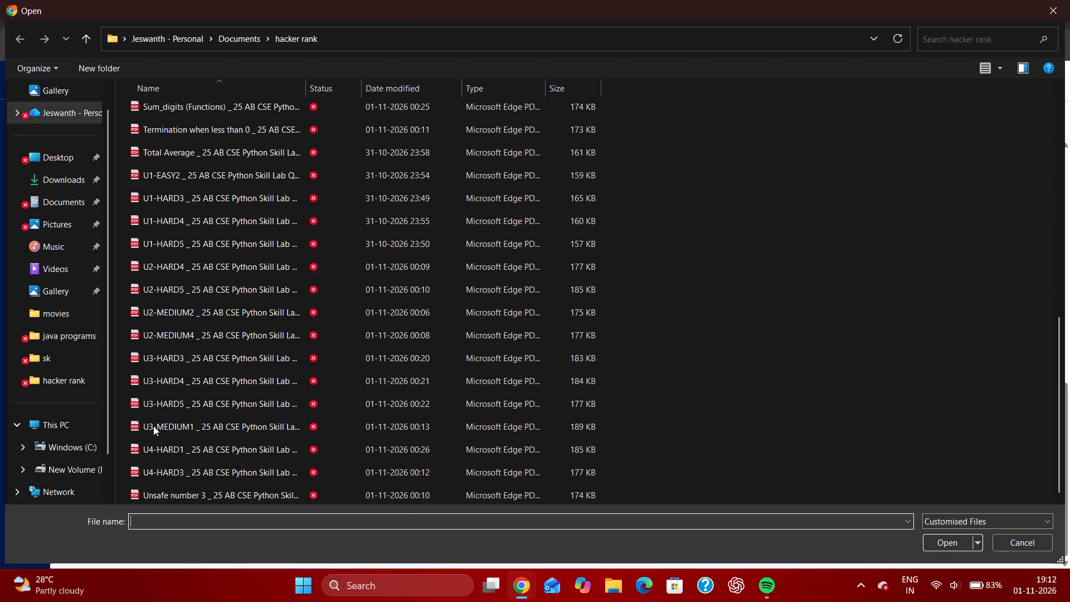
scroll(155, 256, up, 1)
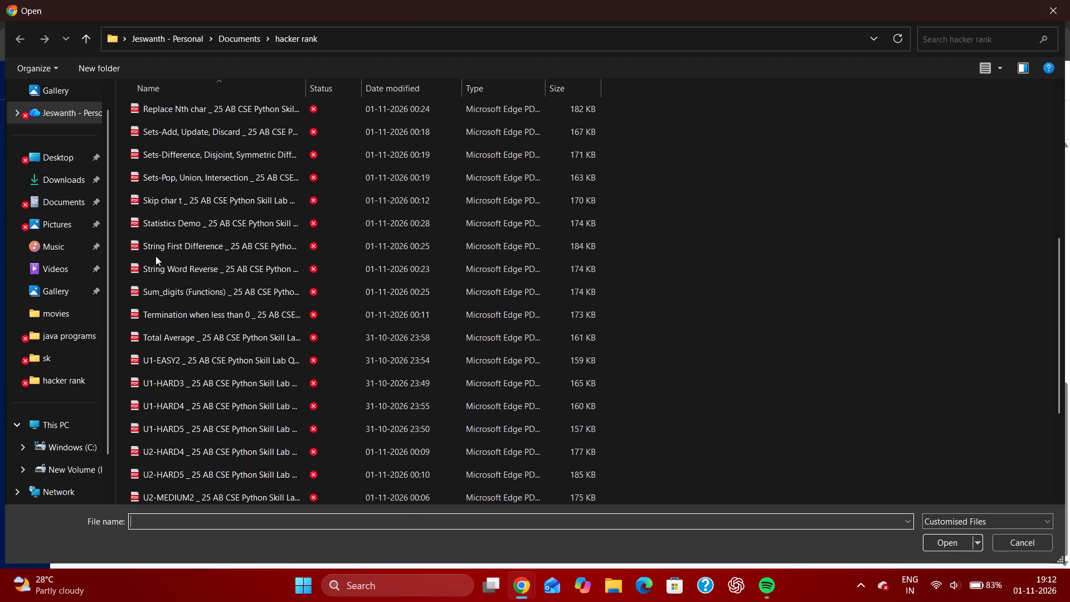
double_click(157, 194)
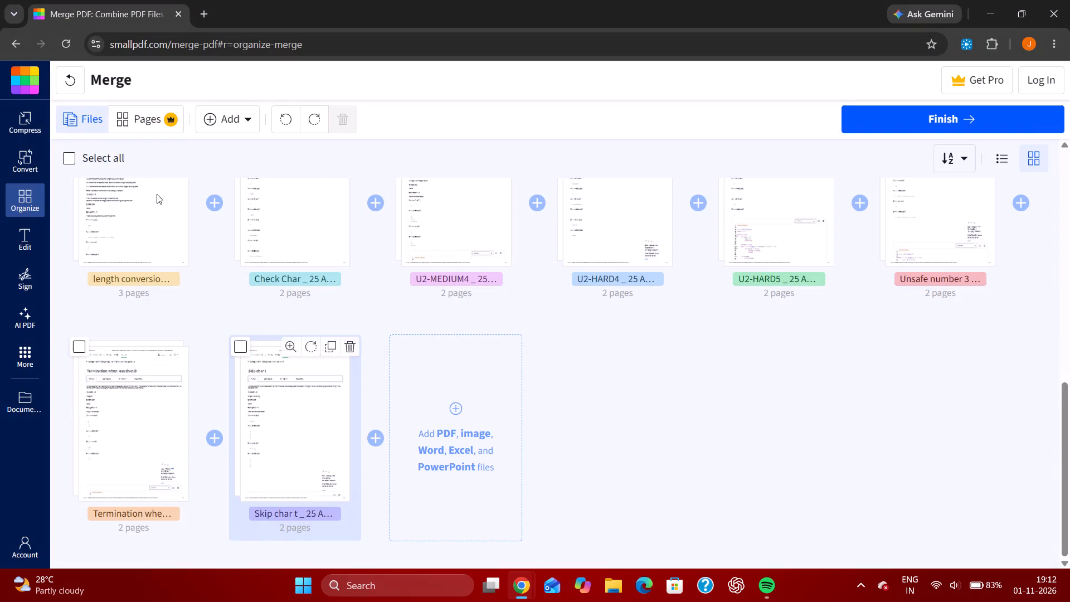
Add the U4-HARD3 PDF from the hacker rank folder after the Skip char t file.
click(413, 385)
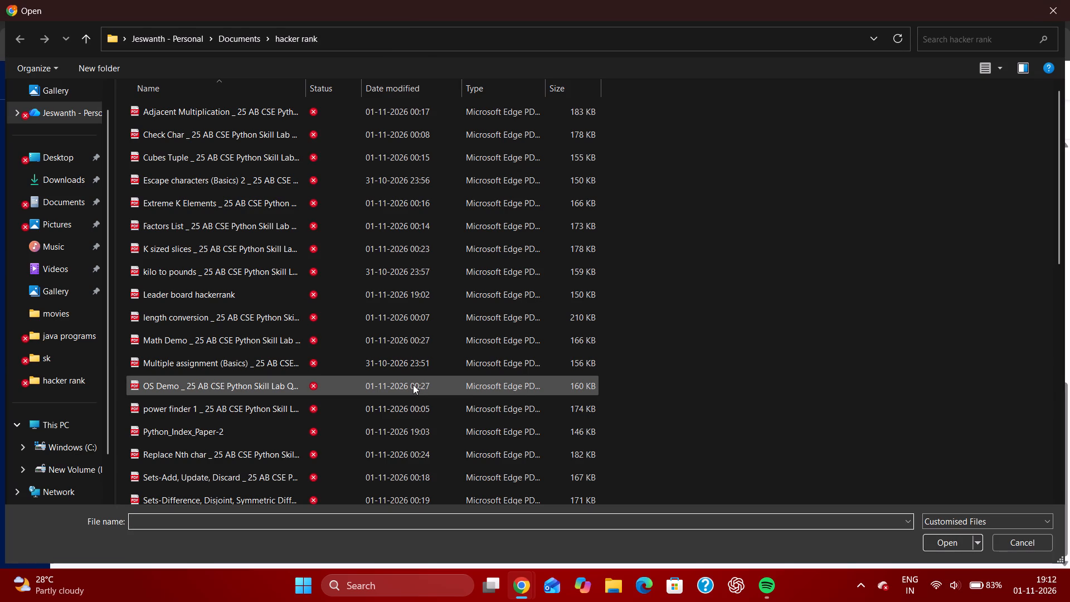
scroll(180, 239, down, 8)
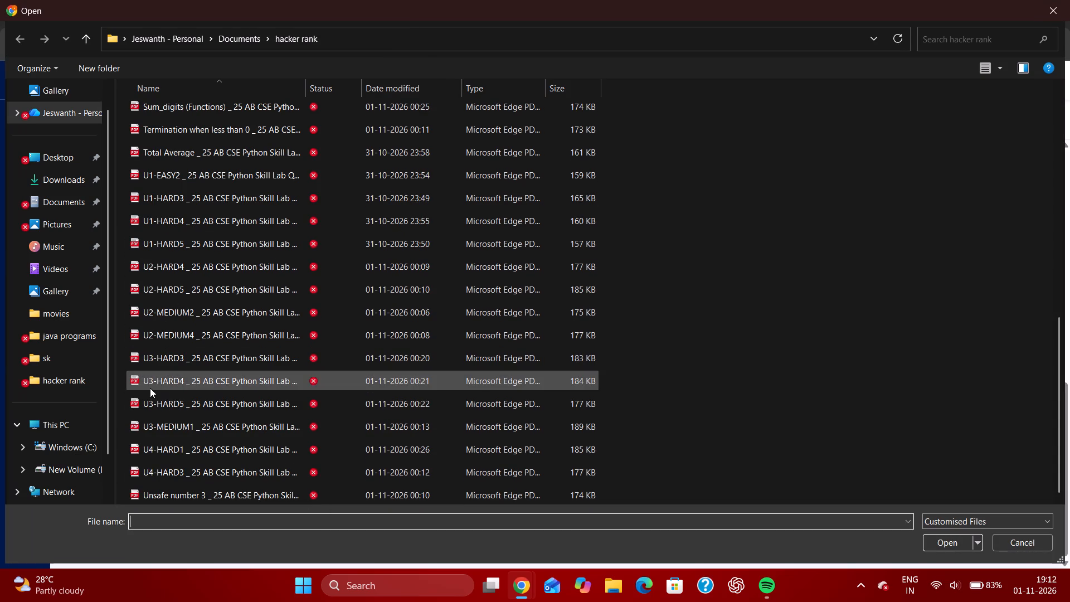
double_click(158, 468)
Add the U3-MEDIUM1 PDF from the hacker rank folder after the U4-HARD3 file in the merge.
click(589, 419)
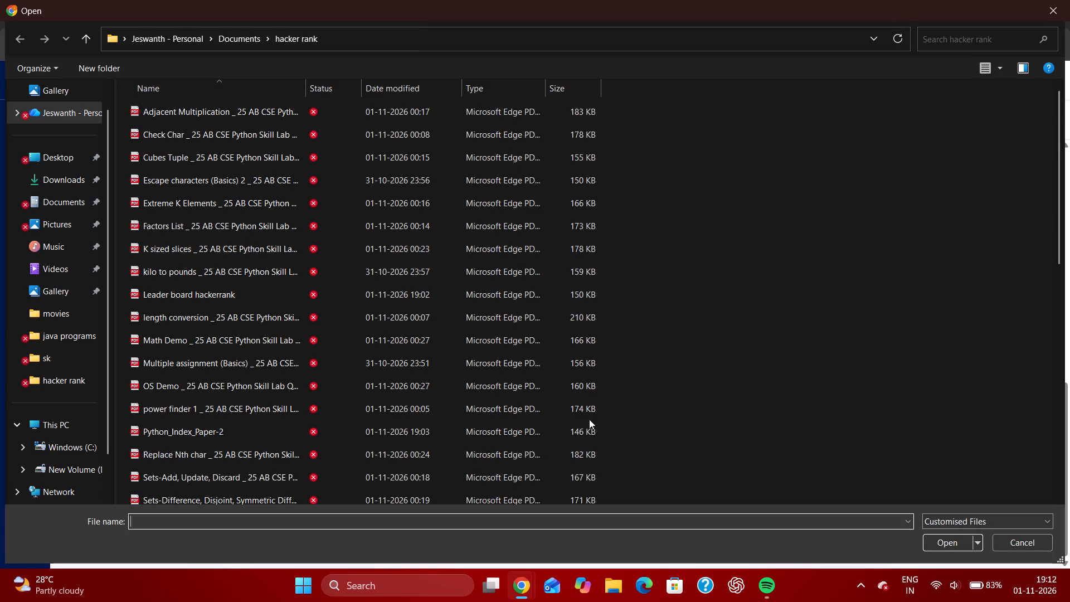
scroll(342, 362, down, 8)
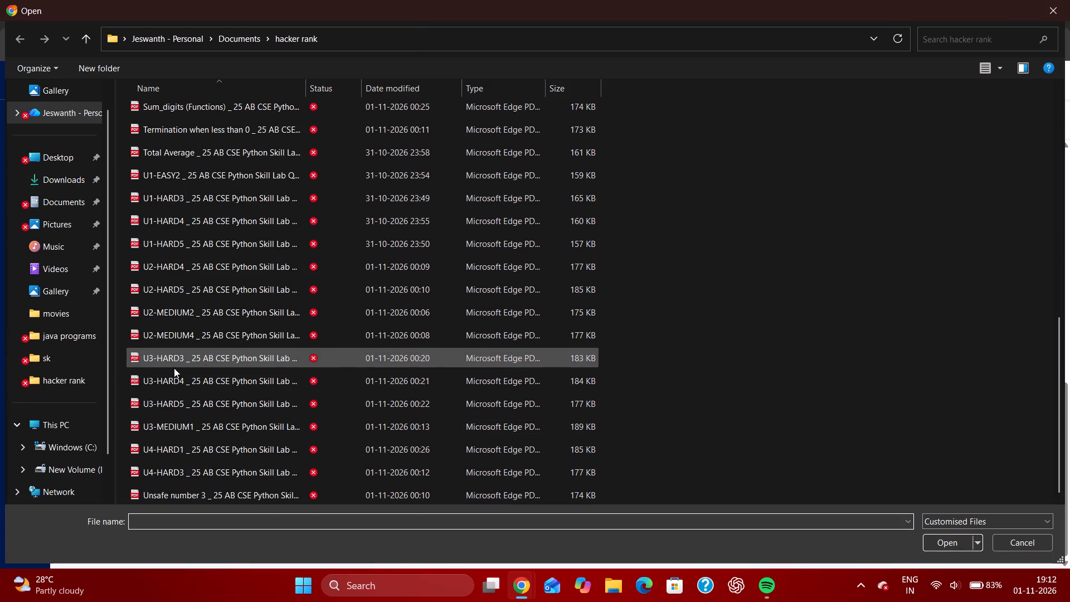
double_click(183, 421)
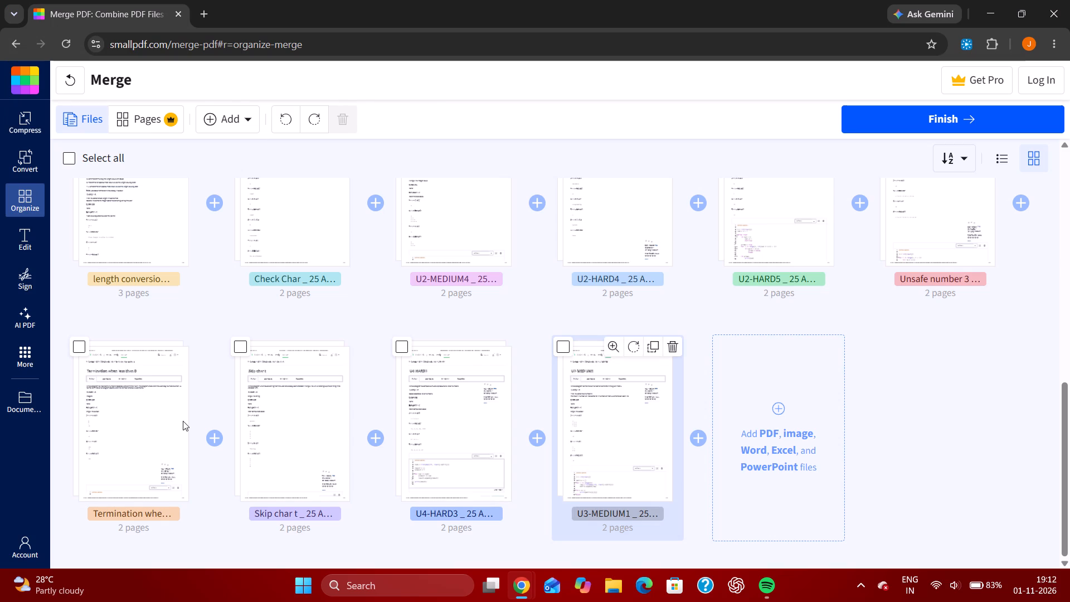
Add the Factors List PDF from the hacker rank folder after the U3-MEDIUM1 file.
click(758, 427)
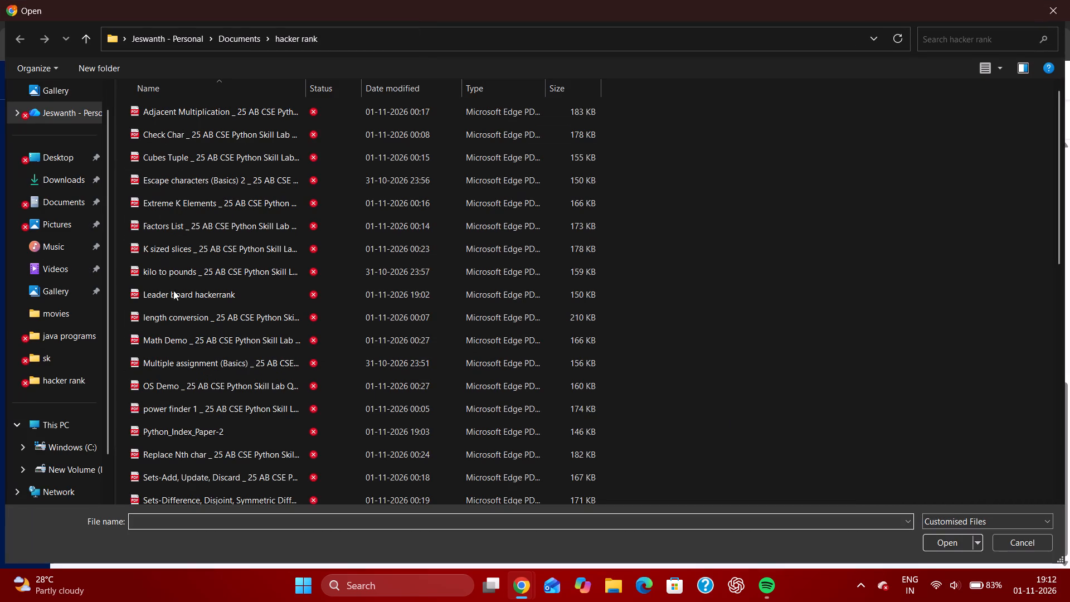
scroll(183, 465, down, 7)
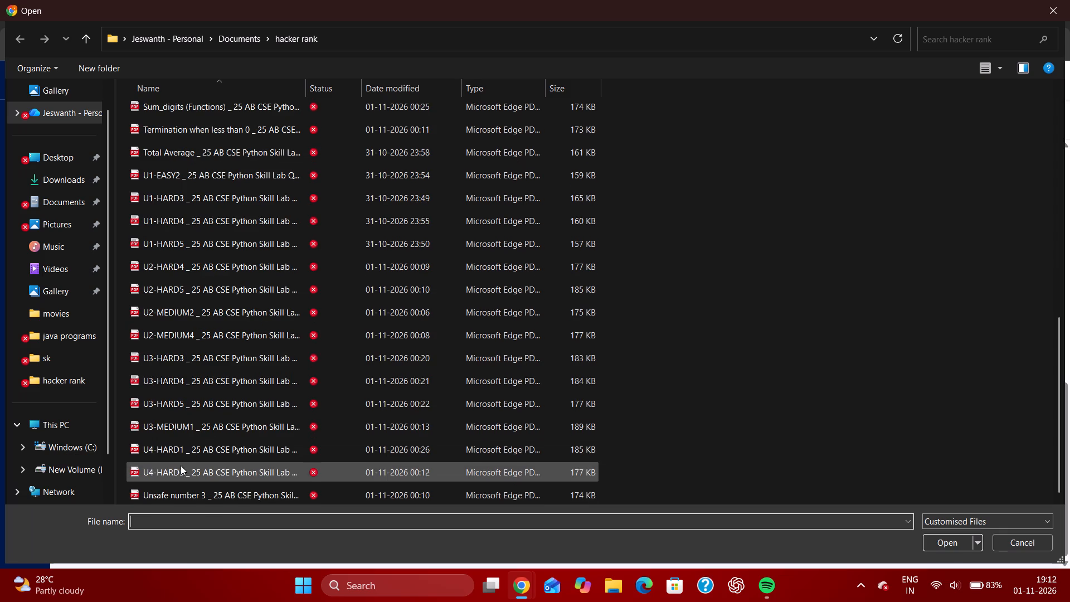
scroll(162, 144, up, 1)
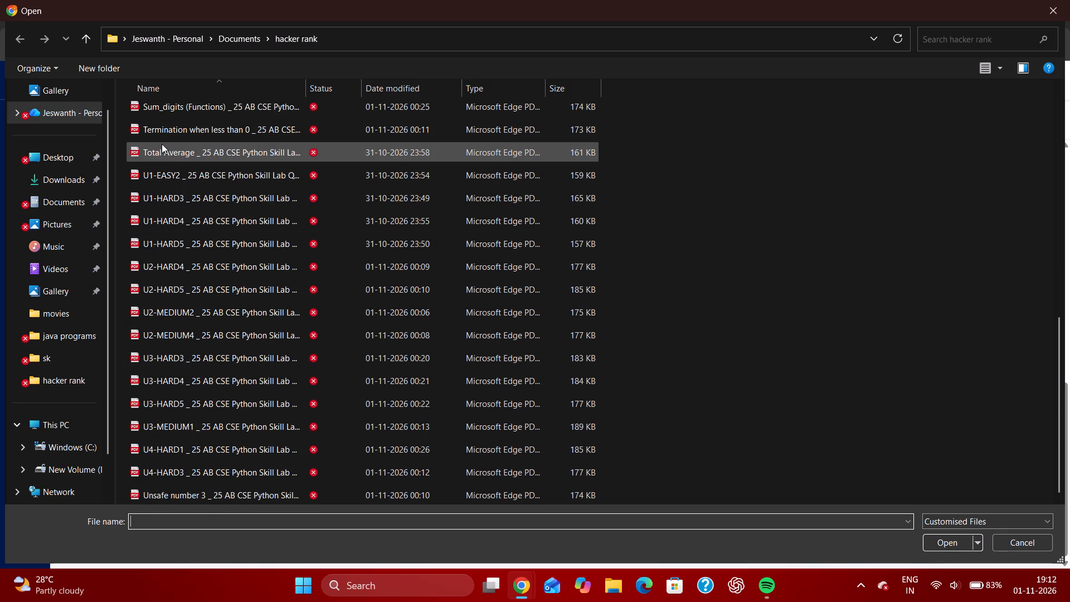
scroll(162, 144, up, 1)
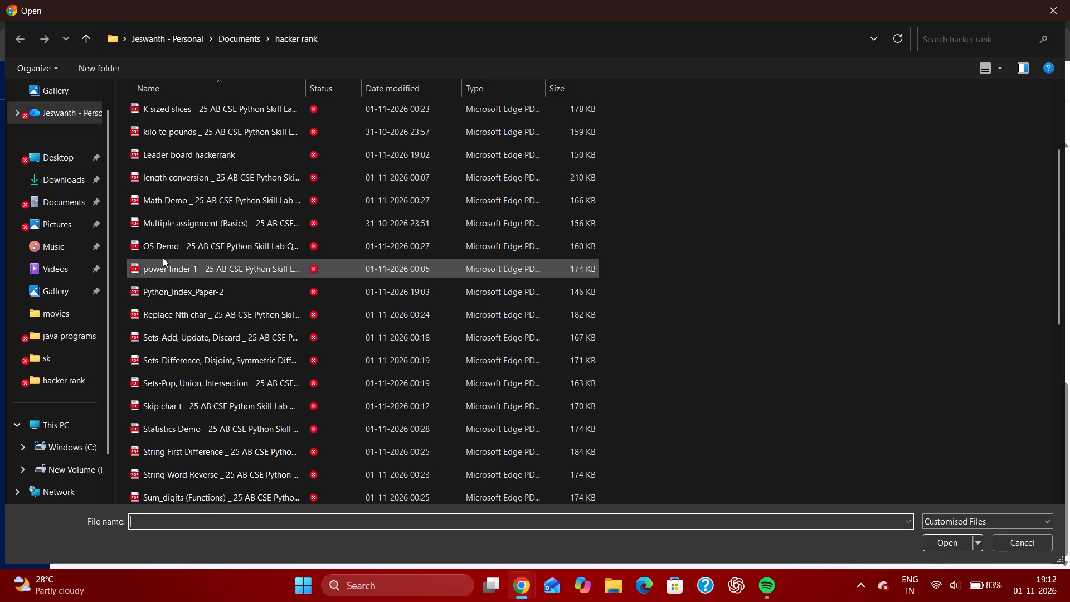
scroll(167, 159, up, 5)
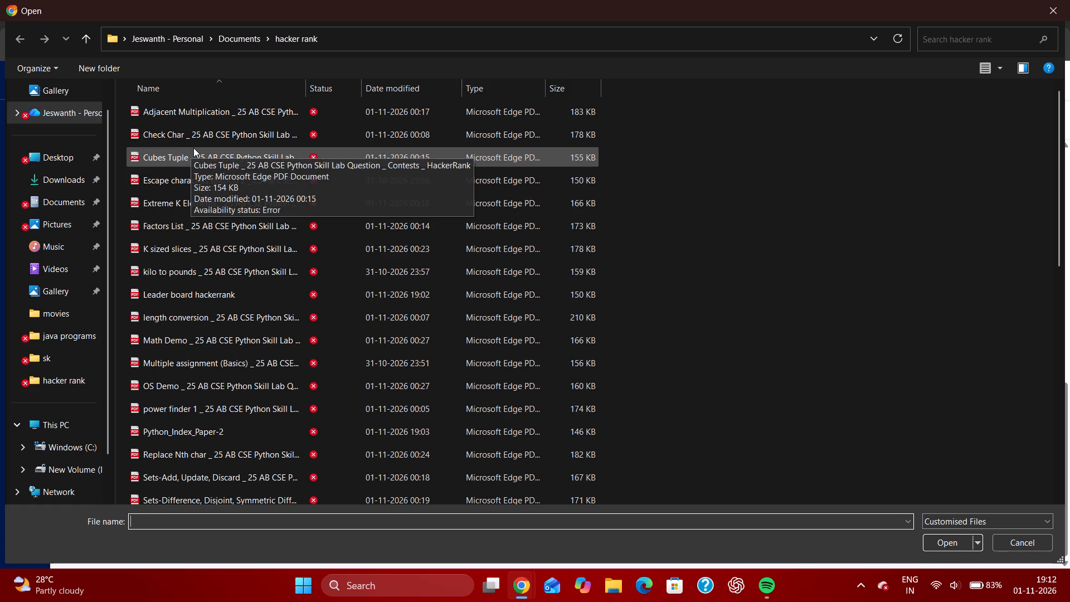
scroll(193, 148, up, 2)
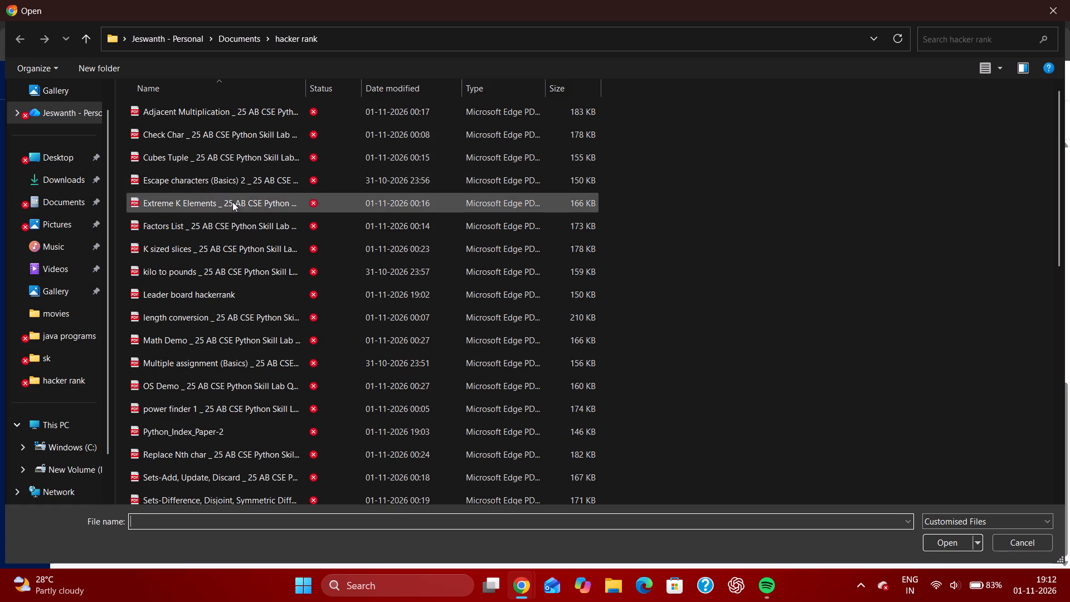
double_click(195, 223)
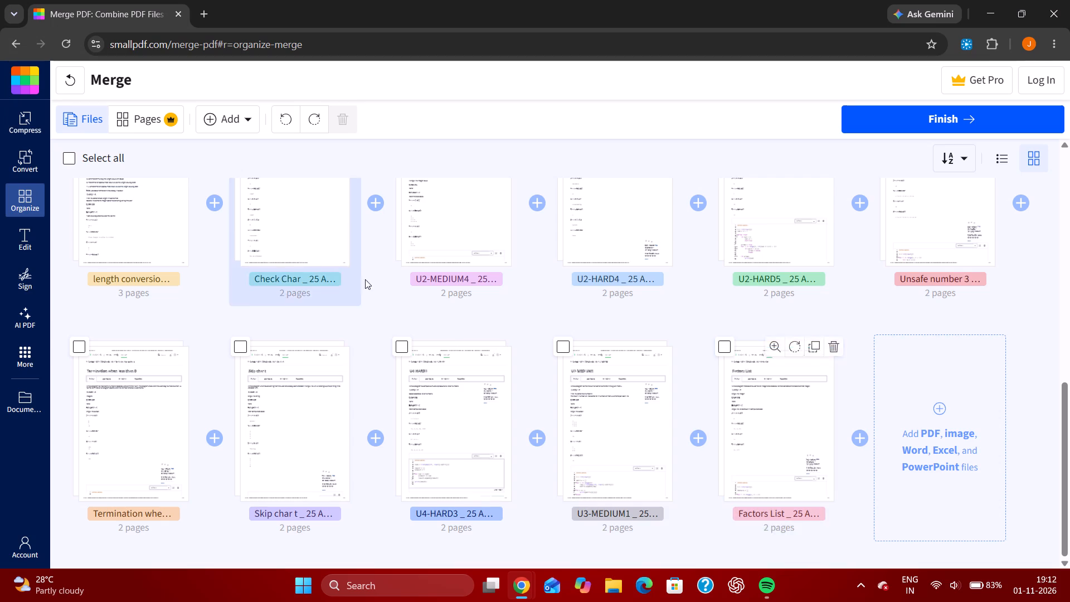
Open the file selection for adding another file after the Factors List file.
click(939, 387)
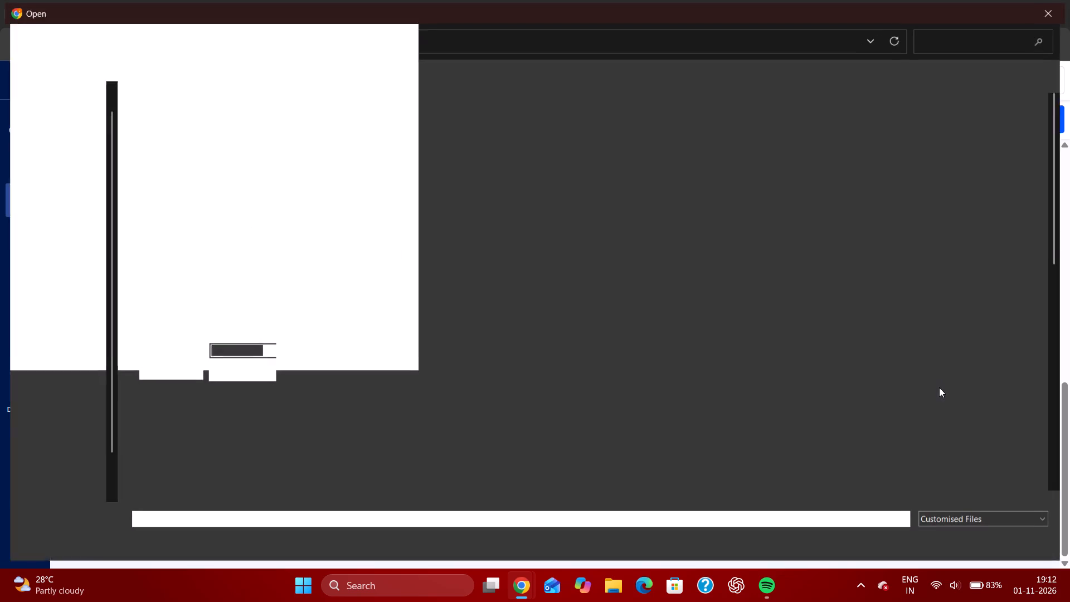
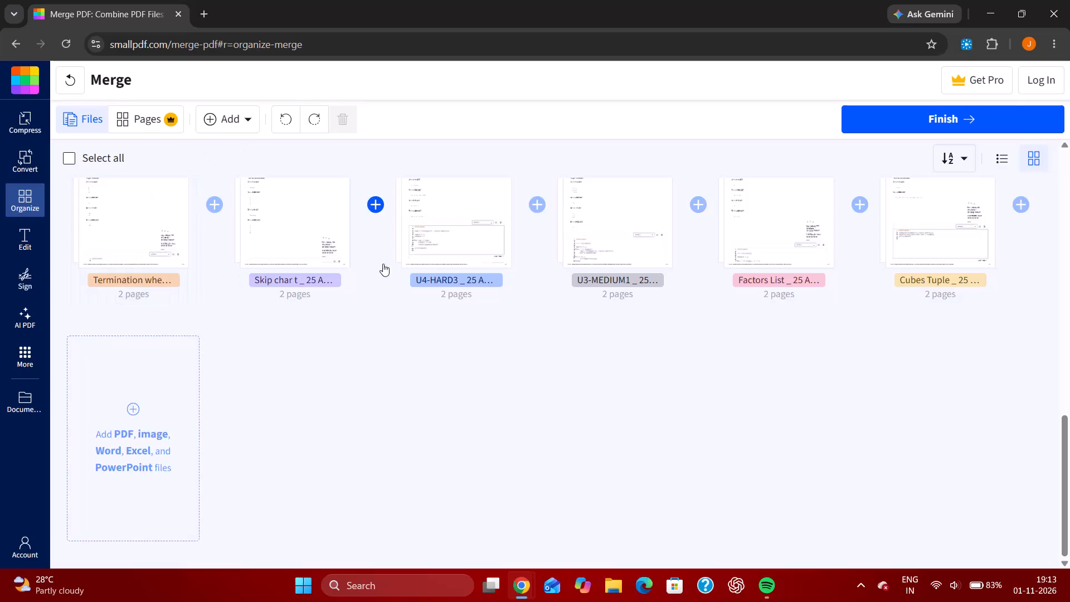
Add the Extreme K Elements PDF from the hacker rank folder after the Cubes Tuple file in the merge.
click(140, 452)
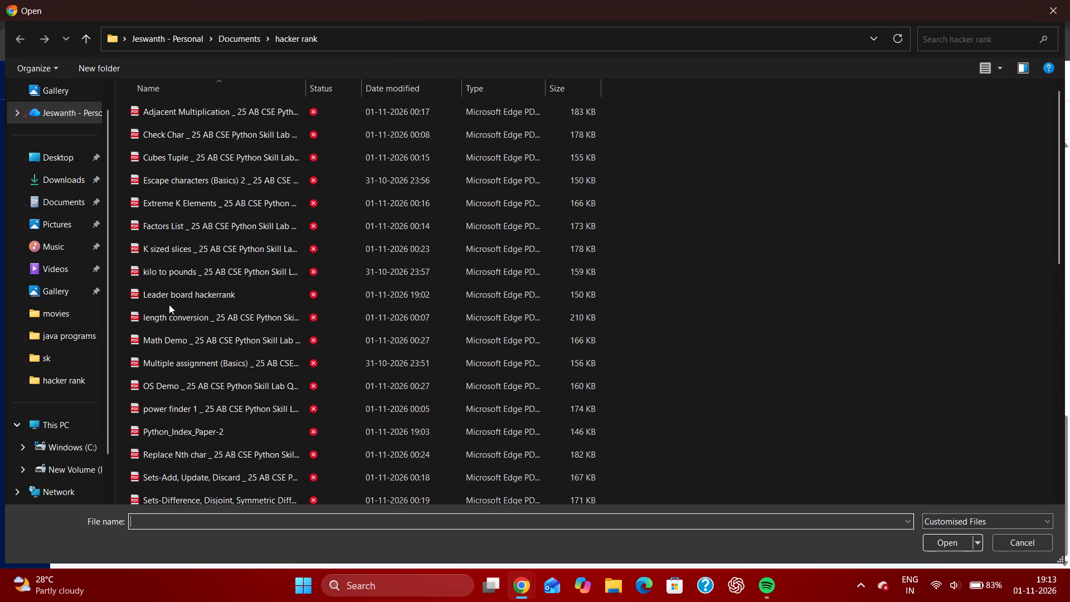
double_click(181, 195)
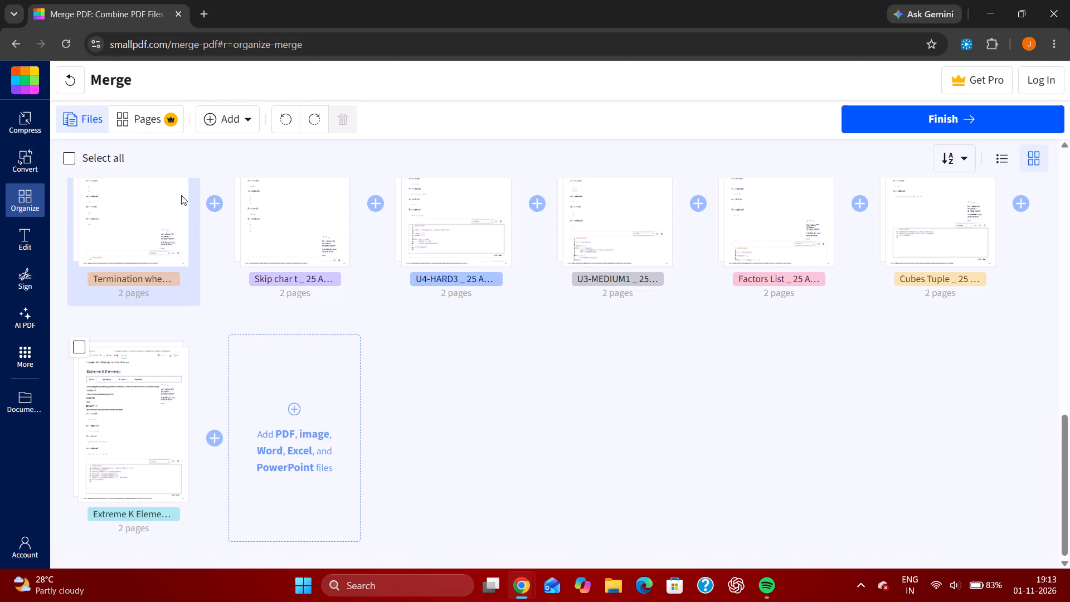
Add the Adjacent Multiplication PDF from the hacker rank folder after the Extreme K Elements file.
click(304, 433)
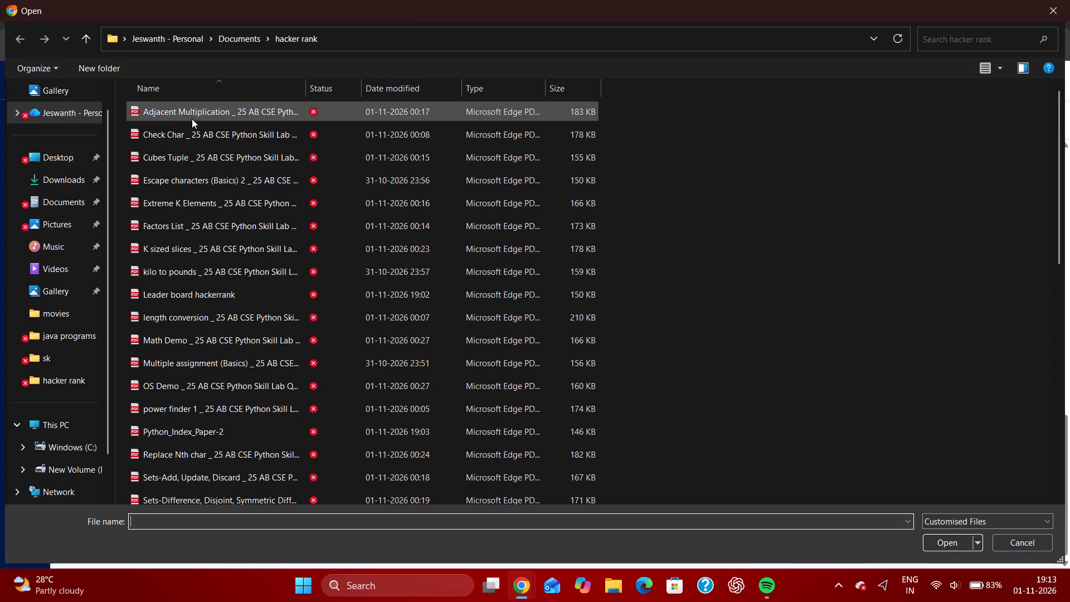
double_click(192, 116)
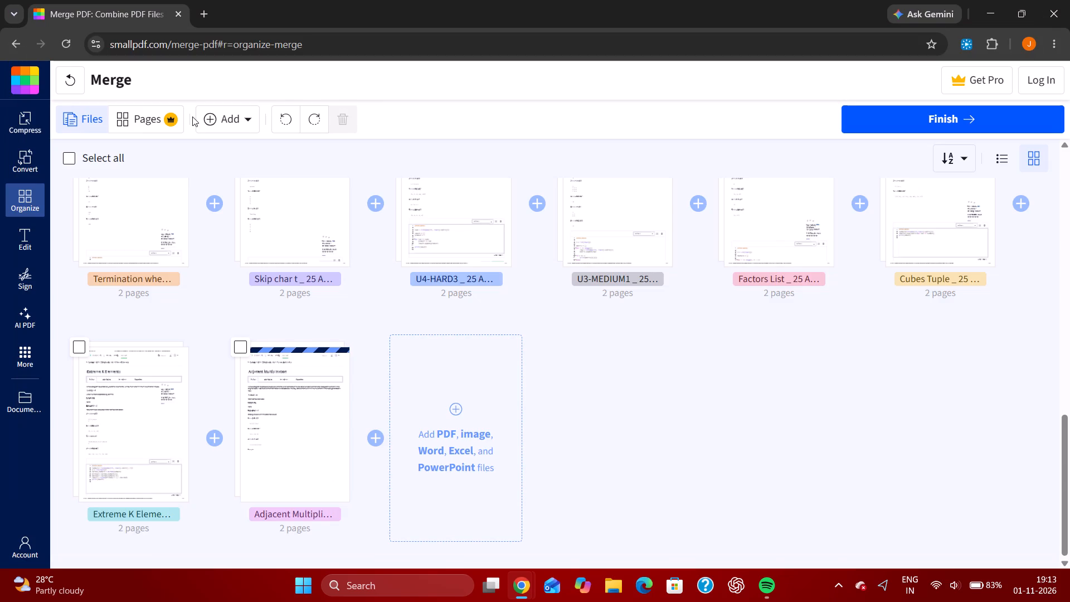
Add the Sets-Add, Update, Discard PDF from the hacker rank folder after the Adjacent Multiplication file.
click(466, 393)
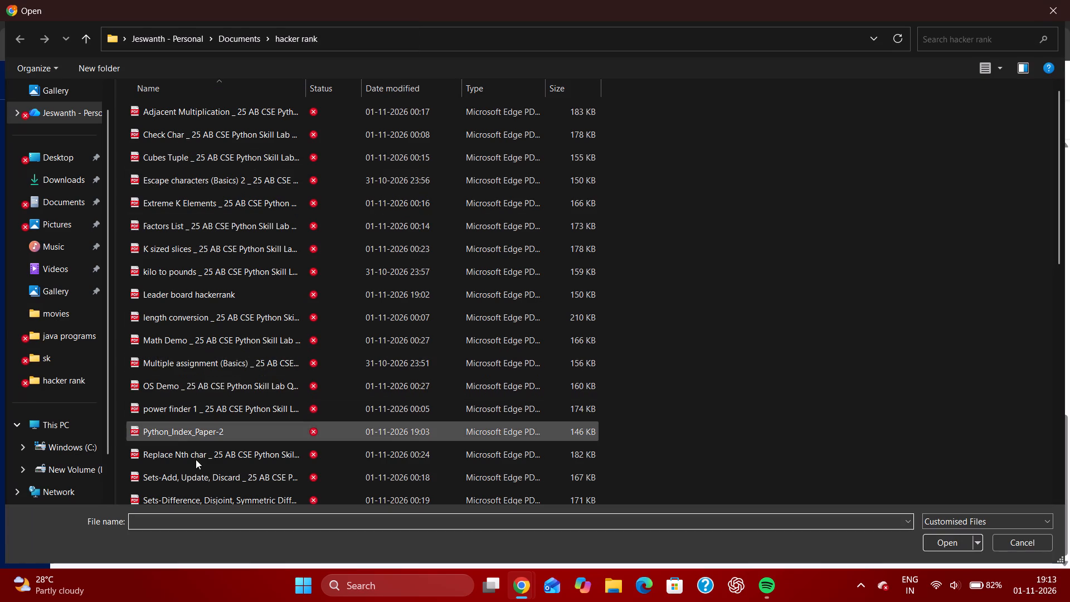
click(207, 474)
double_click(207, 474)
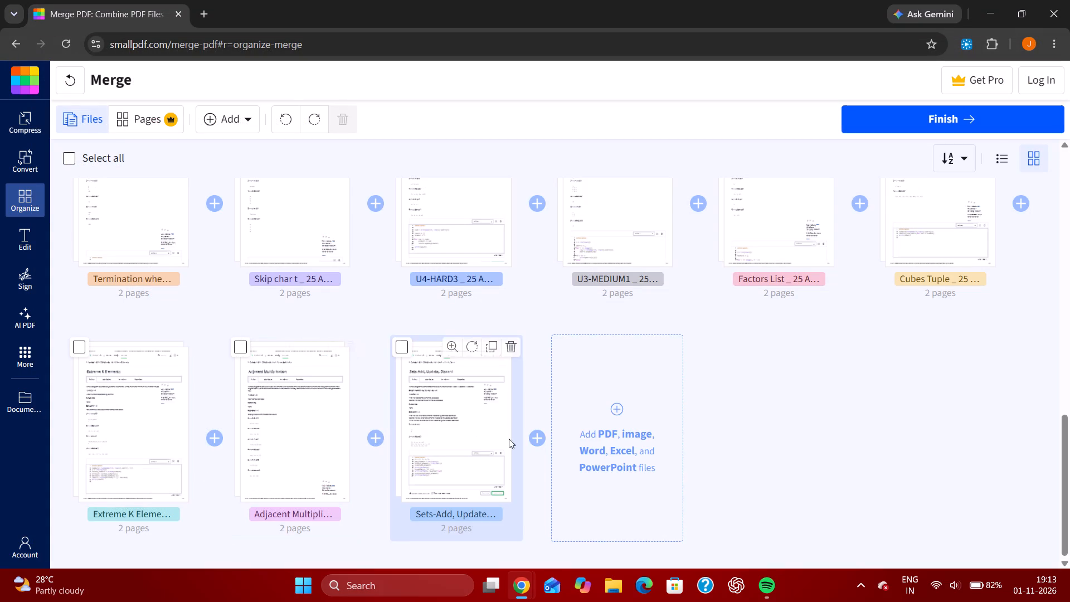
Add the Sets-Pop, Union, Intersection PDF from the hacker rank folder after the Sets-Add, Update, Discard file.
click(611, 455)
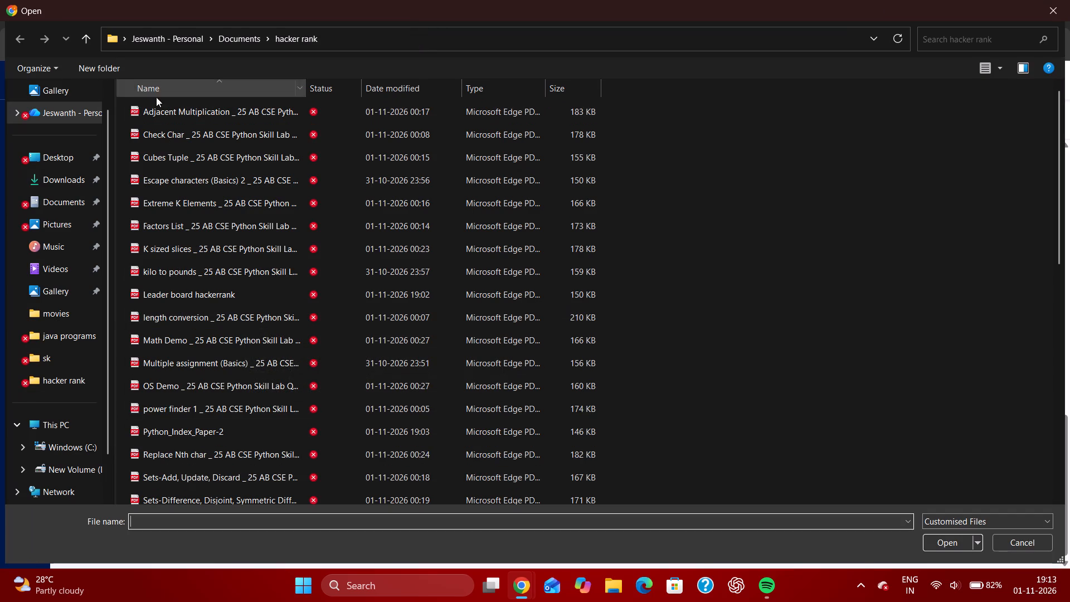
scroll(191, 374, down, 1)
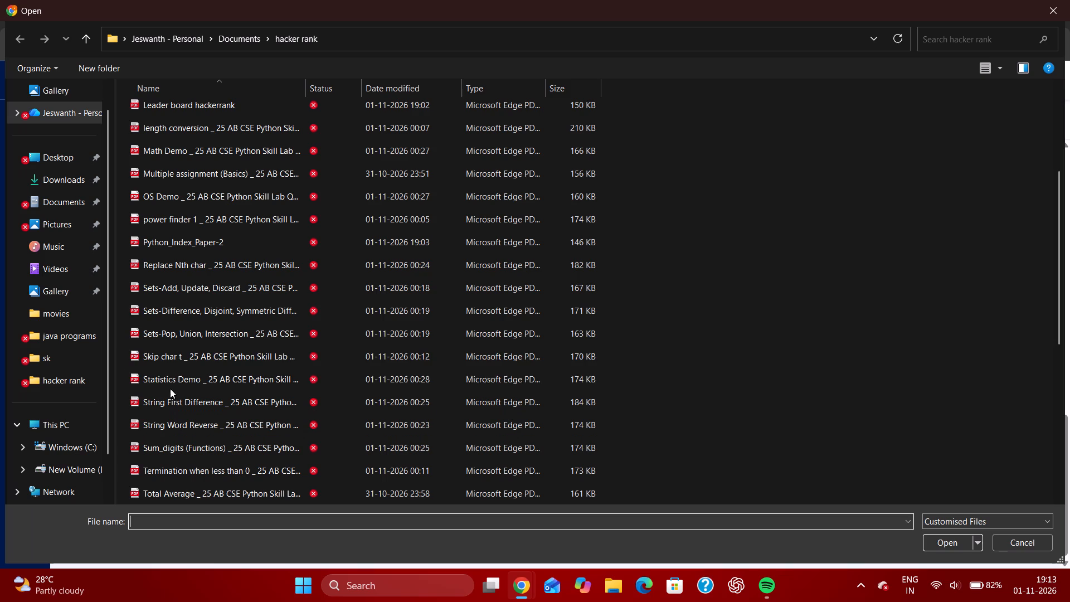
double_click(176, 339)
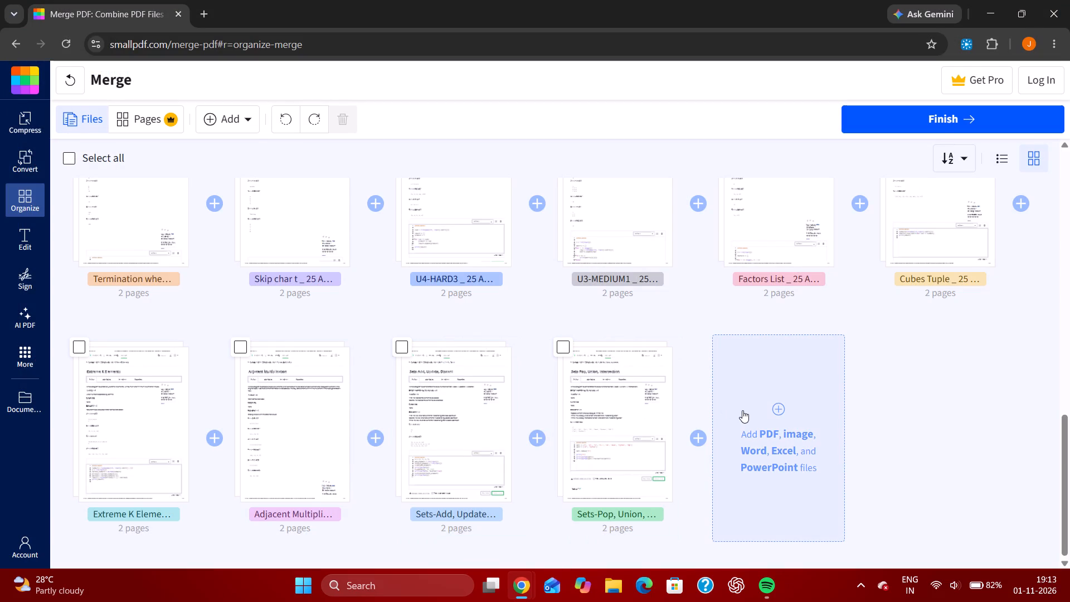
Add the Sets-Difference, Disjoint, Symmetric Difference PDF from the hacker rank folder after the Sets-Pop, Union, Intersection file.
click(785, 421)
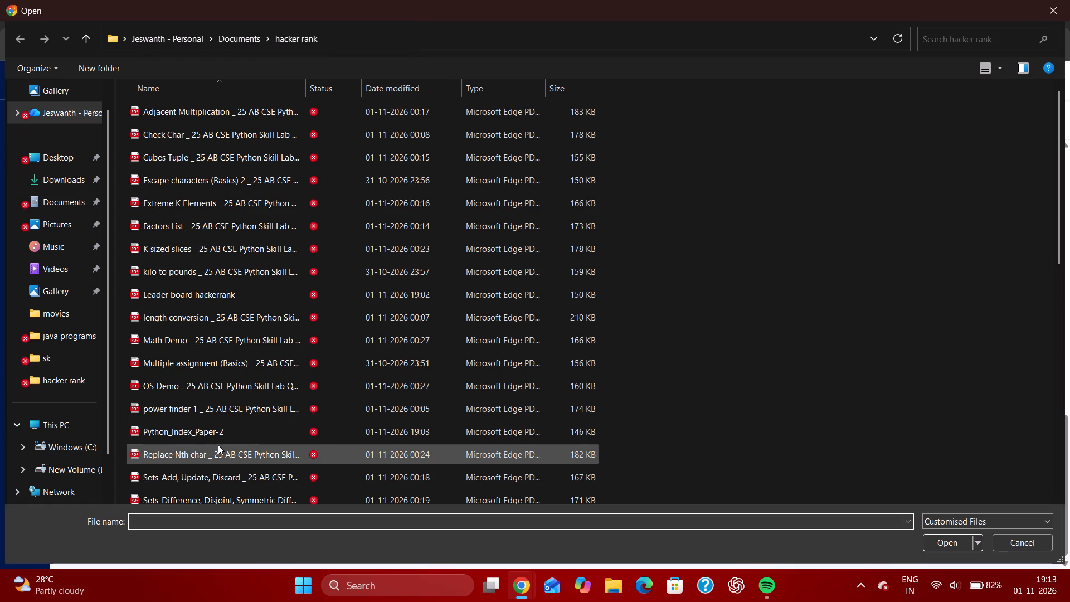
double_click(236, 498)
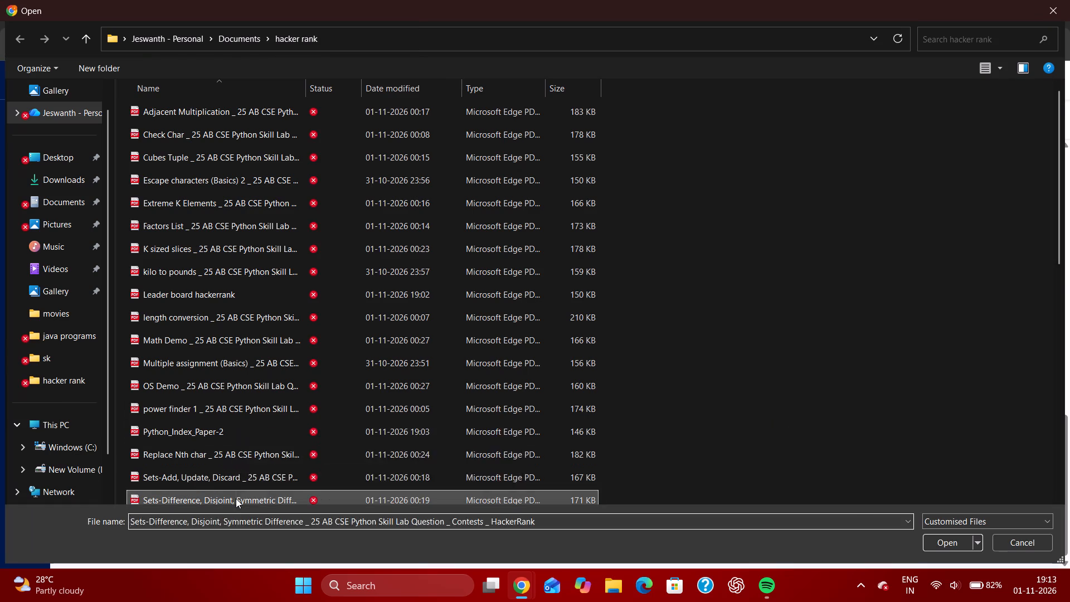
Add the U3-HARD3 PDF from the hacker rank folder after the Sets-Difference, Disjoint, Symmetric Difference file.
click(926, 429)
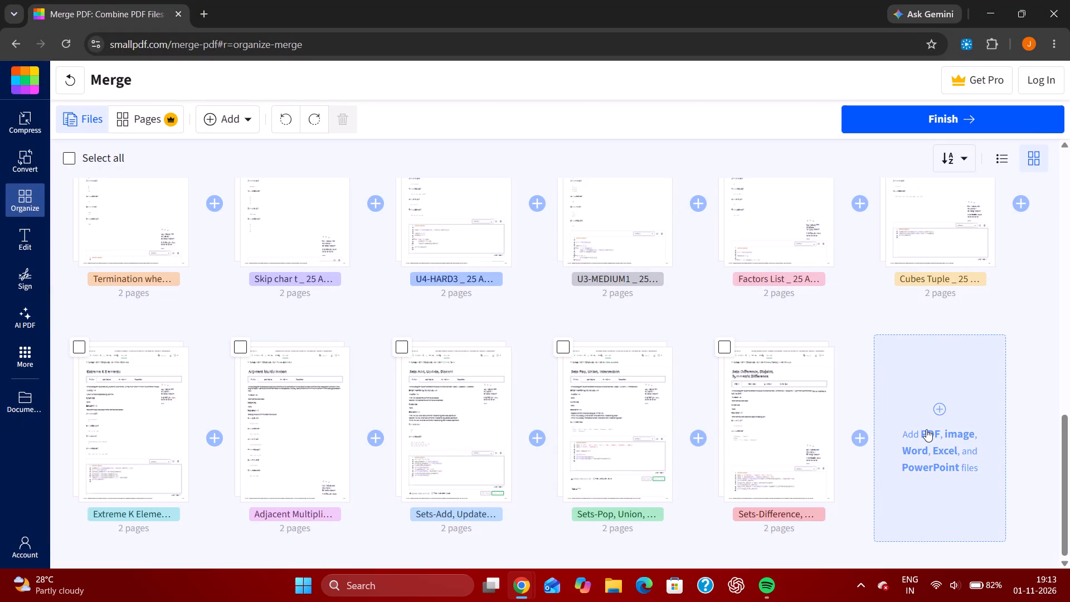
scroll(454, 397, down, 6)
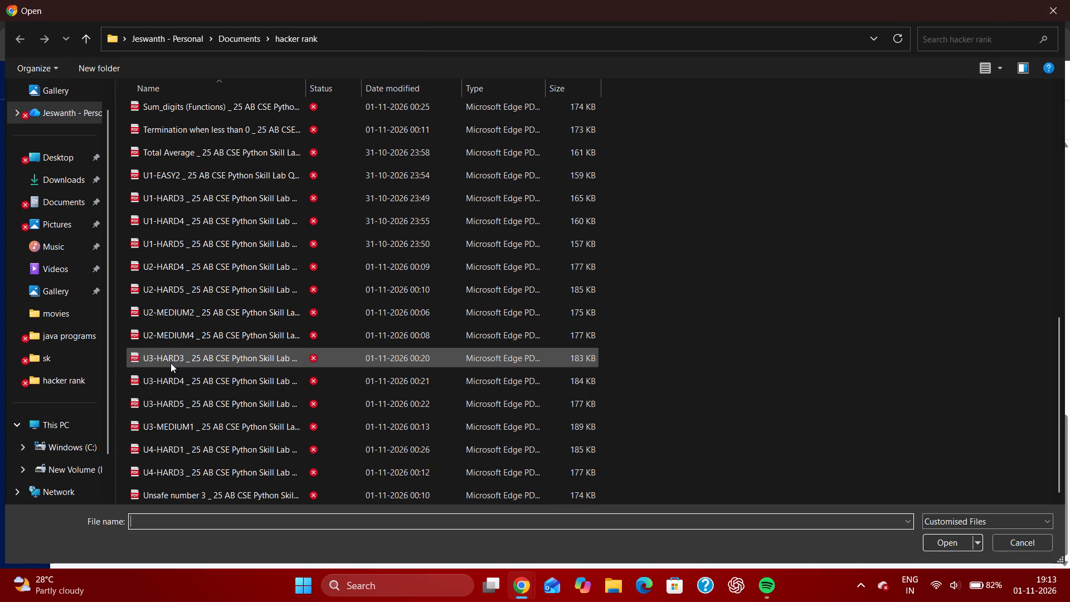
double_click(171, 362)
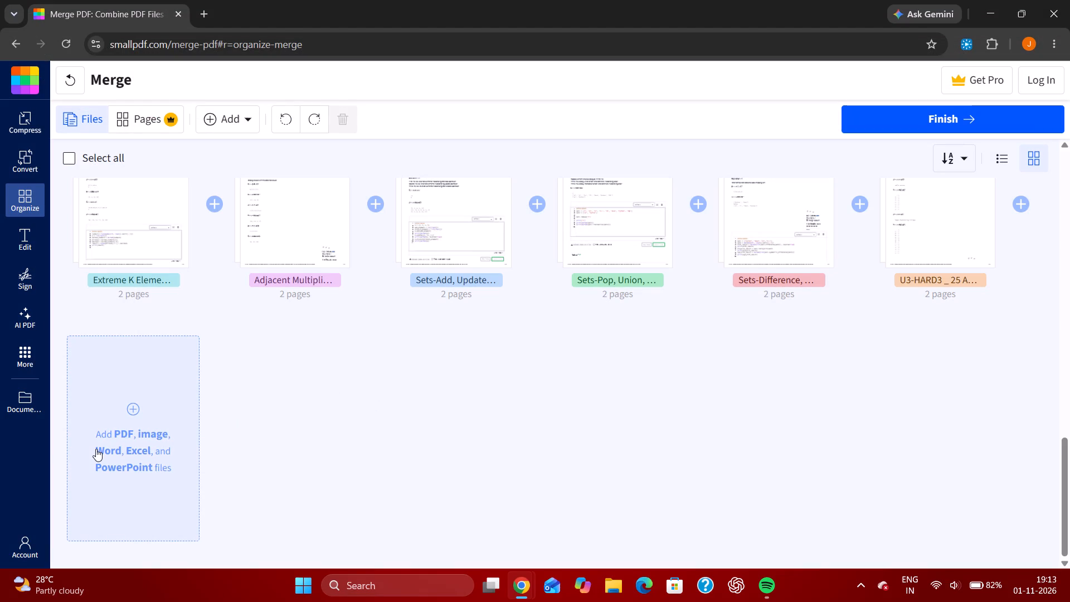
Add the U3-HARD4 PDF from the hacker rank folder after the U3-HARD3 file in the merge.
click(96, 449)
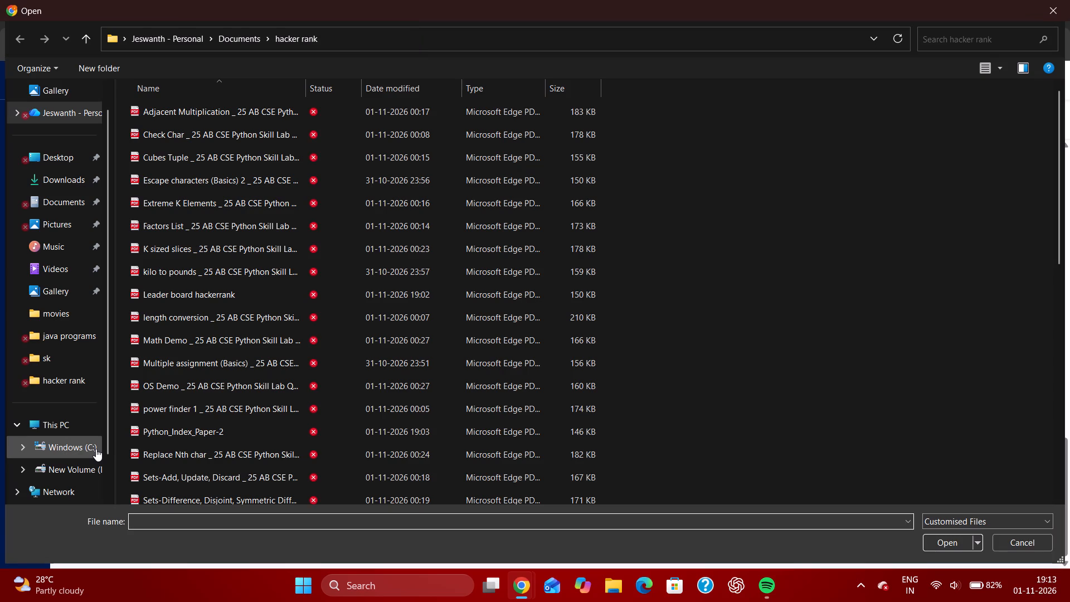
scroll(223, 397, down, 7)
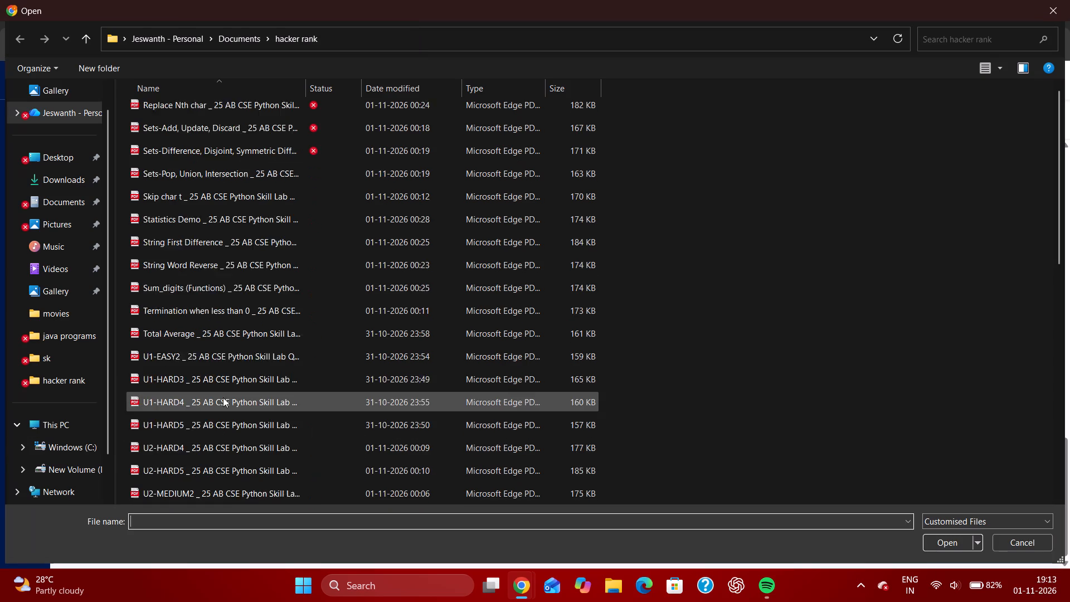
double_click(177, 382)
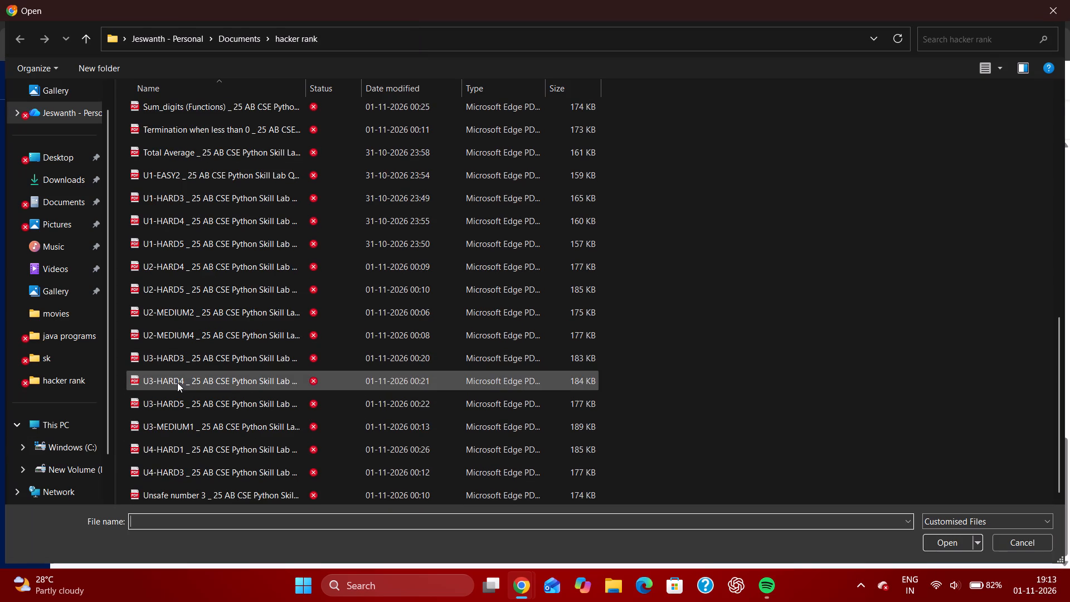
Add the U3-HARD5 PDF from the hacker rank folder after the U3-HARD4 file in the merge.
click(310, 452)
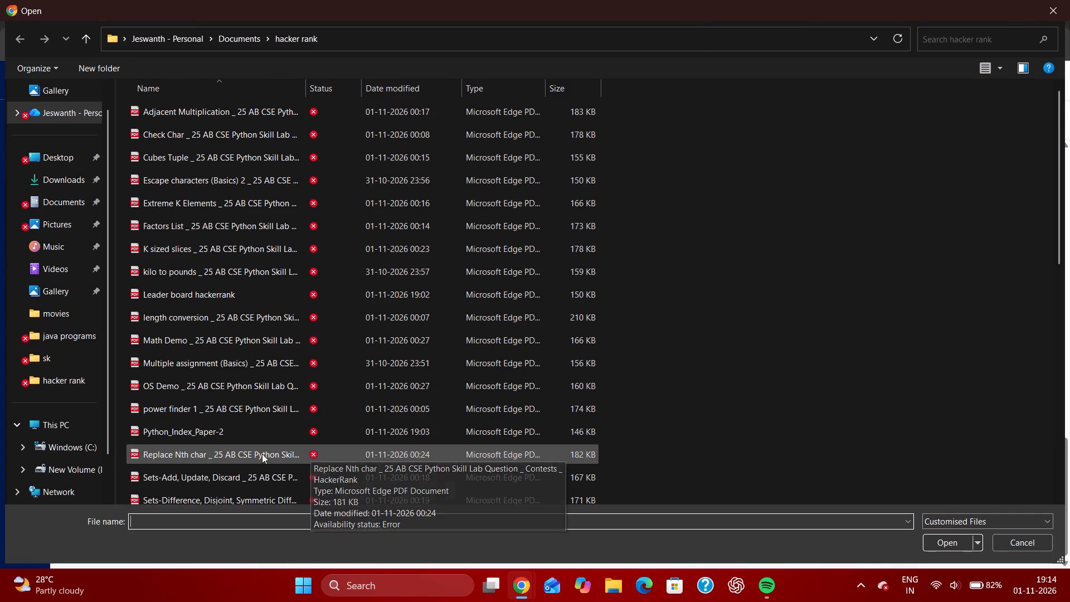
scroll(254, 396, down, 9)
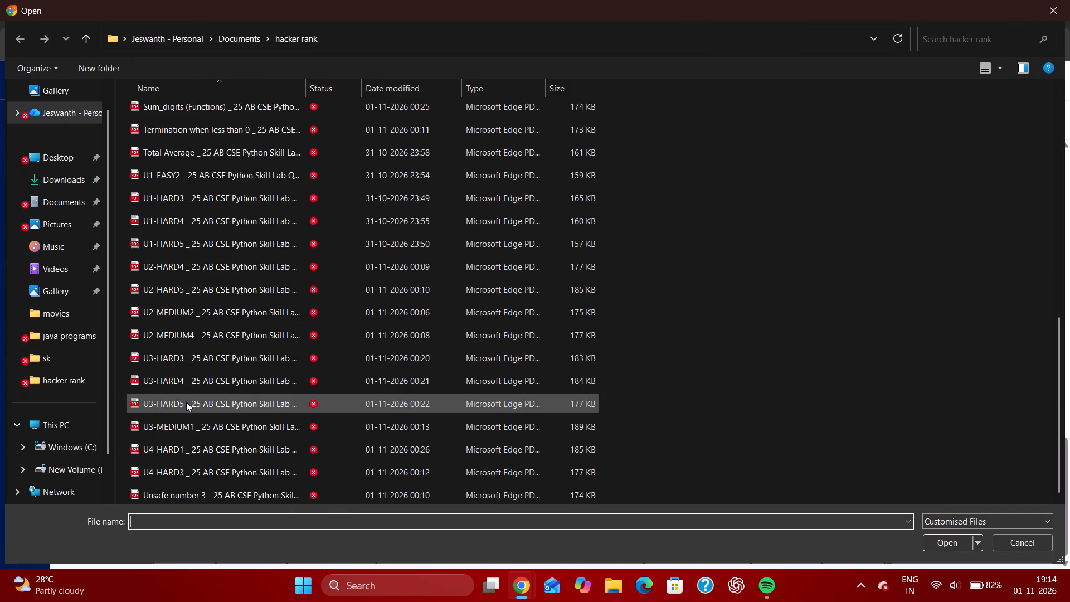
double_click(186, 402)
Add the String Word Reverse PDF from the hacker rank folder after the U3-HARD5 file in the merge.
click(424, 427)
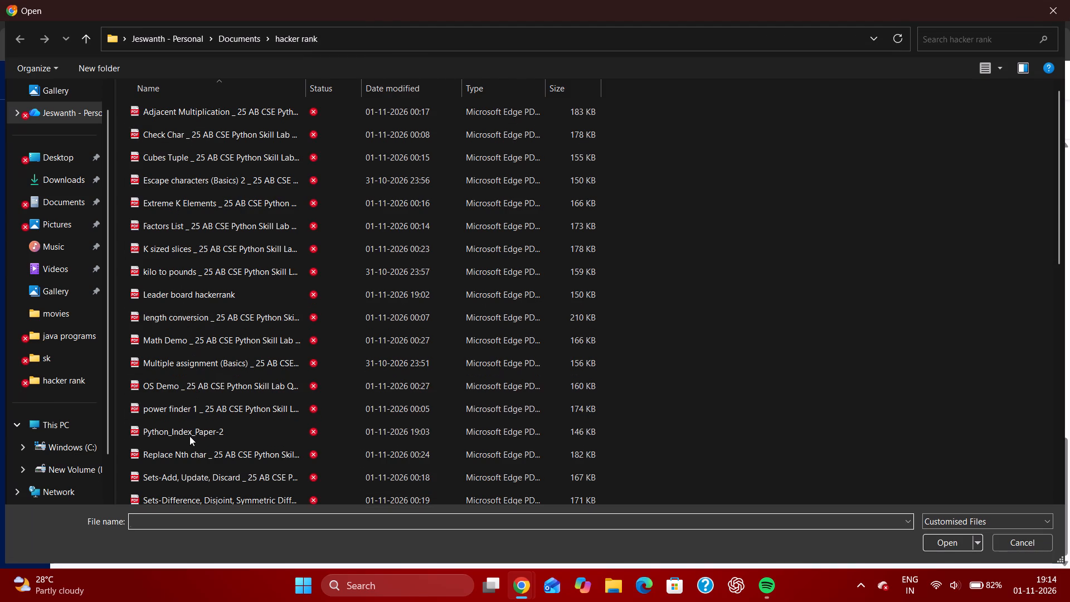
scroll(189, 436, down, 5)
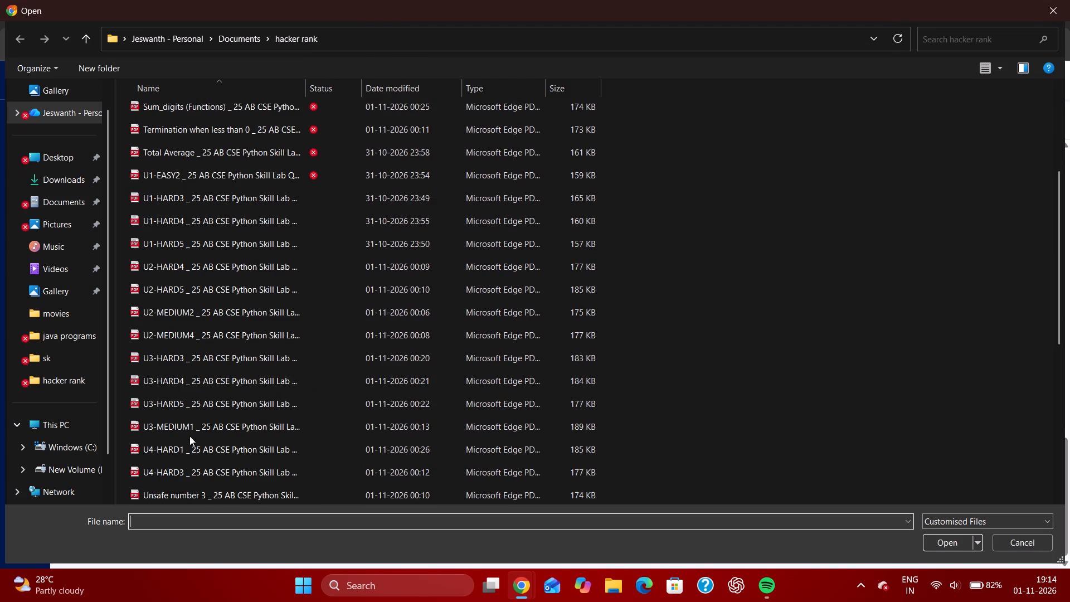
scroll(189, 436, down, 1)
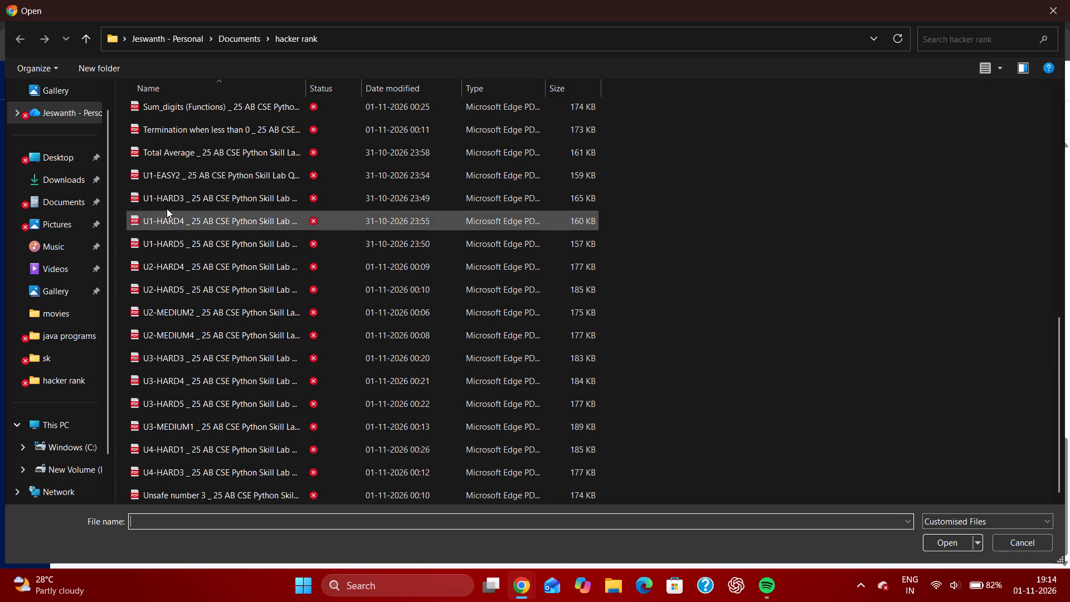
scroll(174, 151, down, 4)
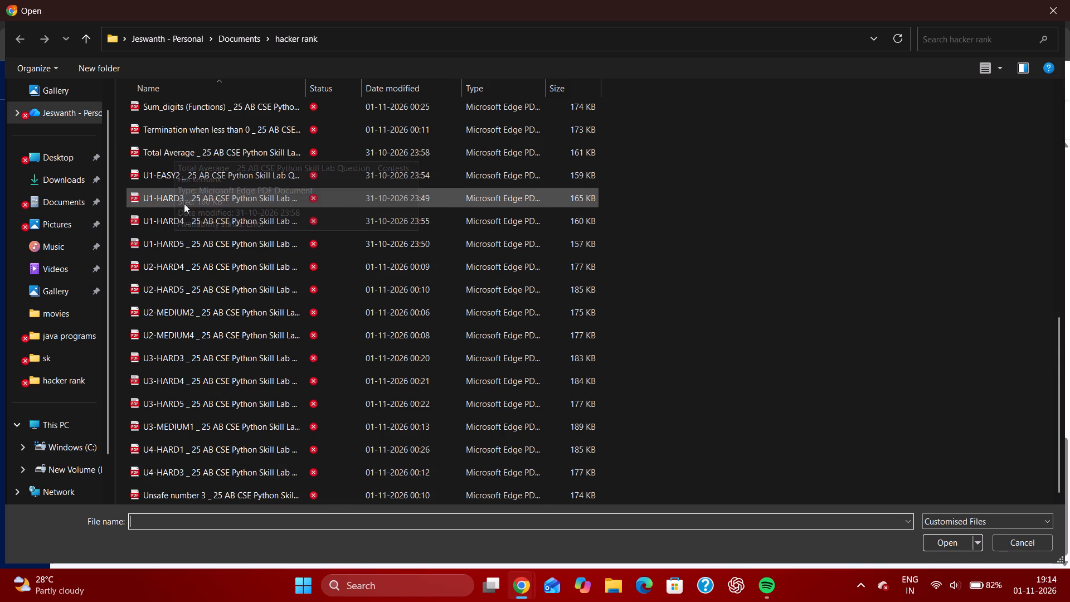
scroll(171, 271, up, 1)
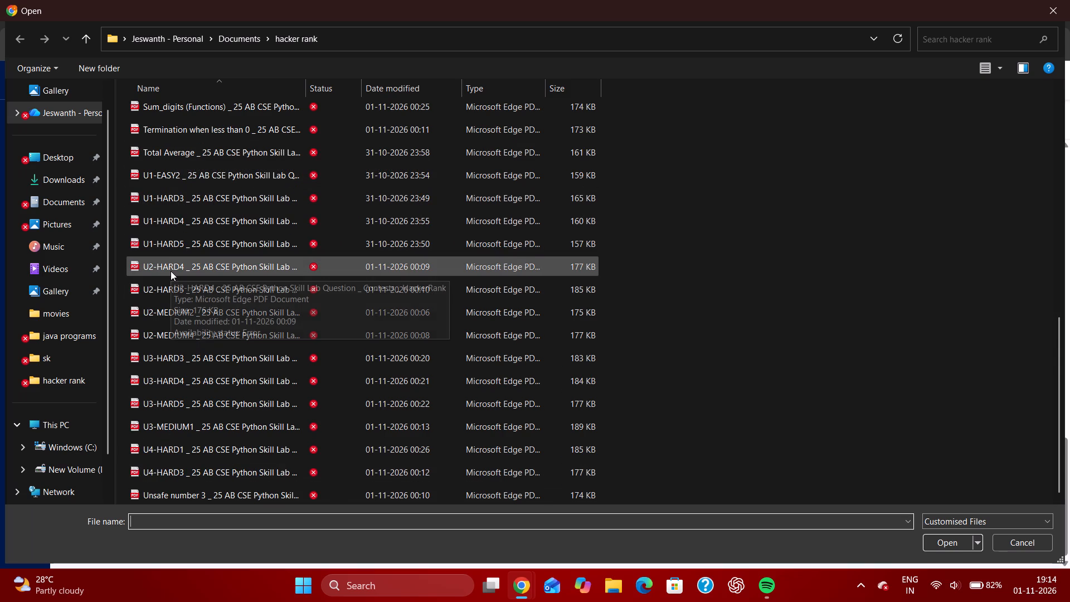
scroll(171, 271, up, 1)
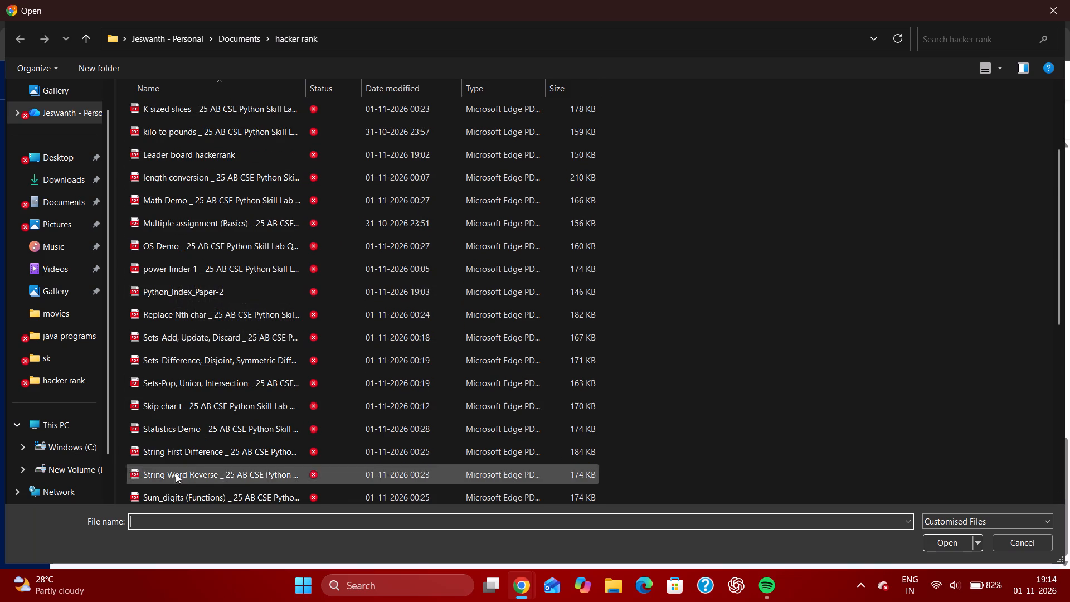
double_click(176, 479)
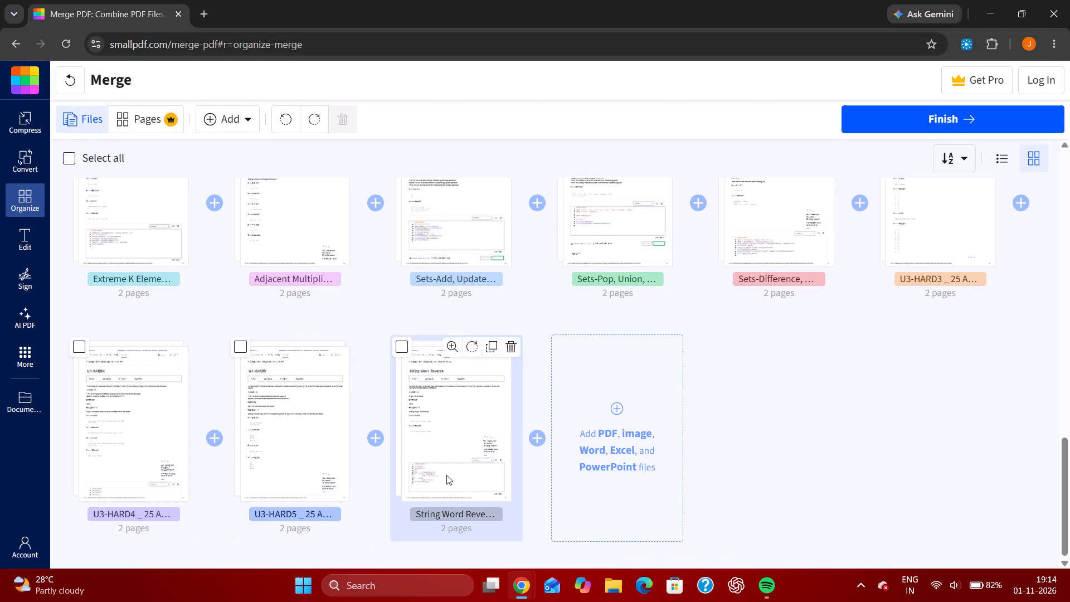
Add the K sized slices PDF from the hacker rank folder after the String Word Reverse file.
click(600, 423)
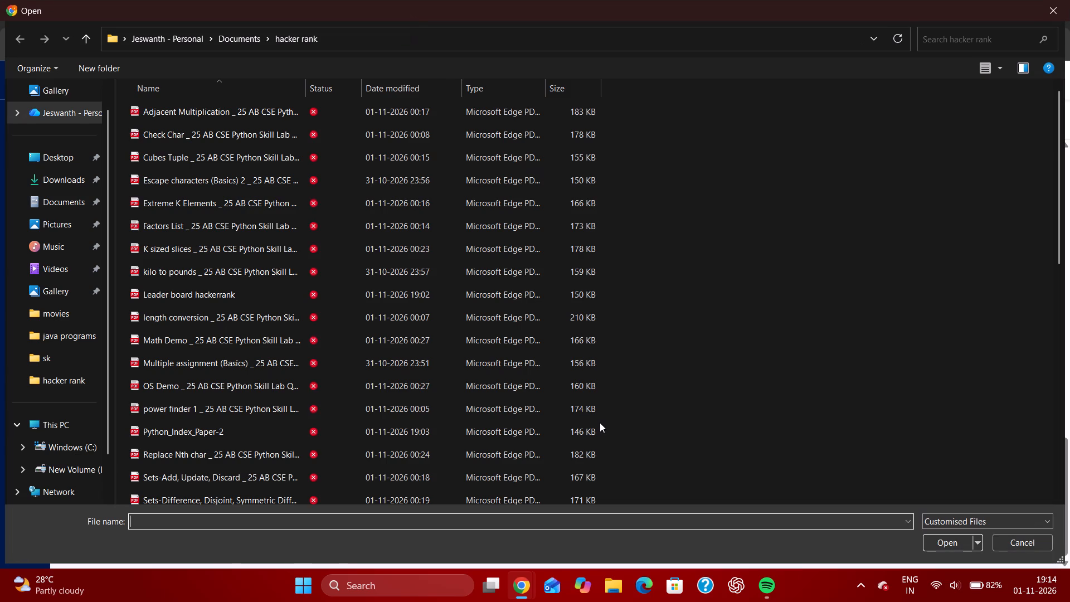
double_click(186, 241)
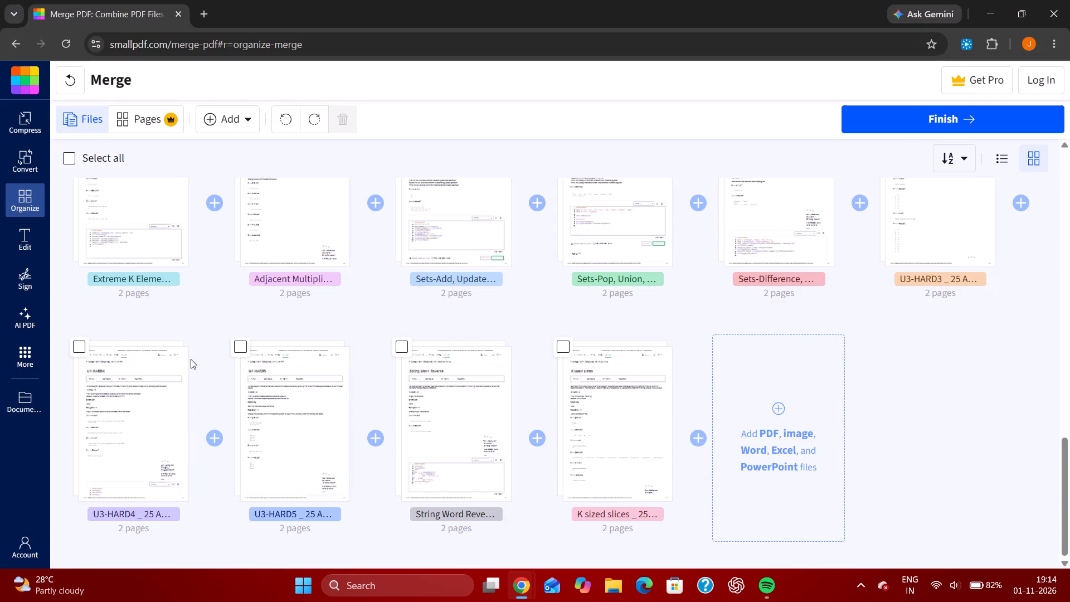
Add the Replace Nth char PDF from the hacker rank folder after the K sized slices file.
click(750, 427)
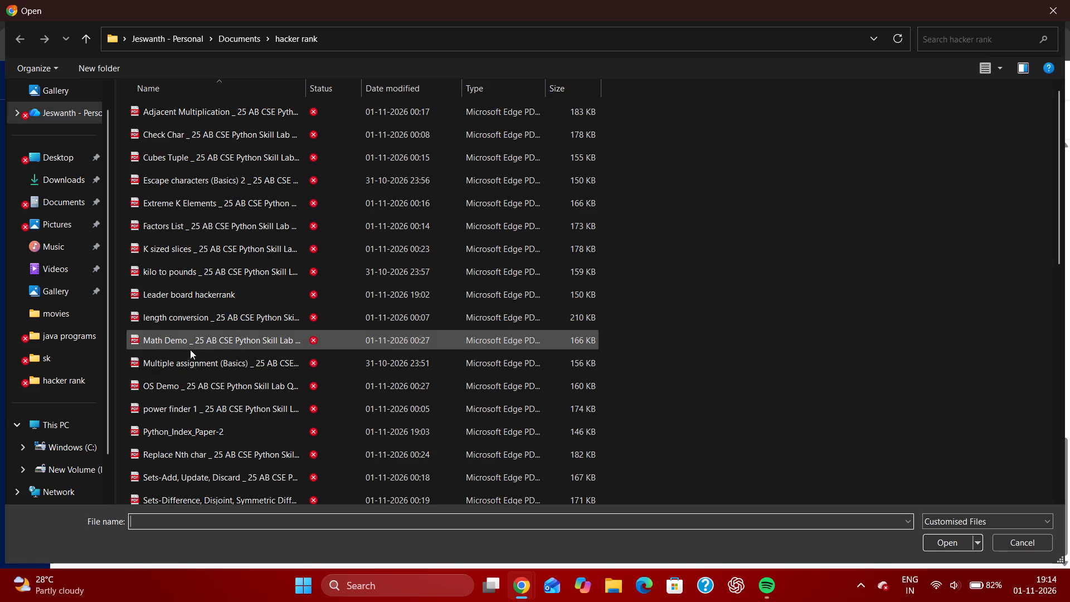
double_click(216, 454)
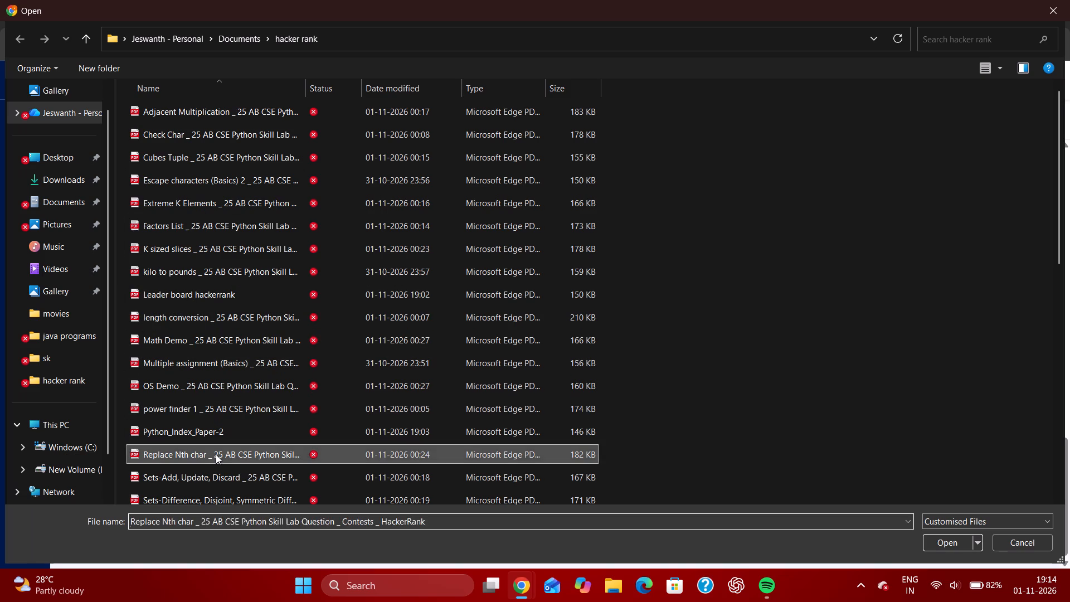
Add the Sum_digits (Functions) PDF from the hacker rank folder after the Replace Nth char file.
click(968, 420)
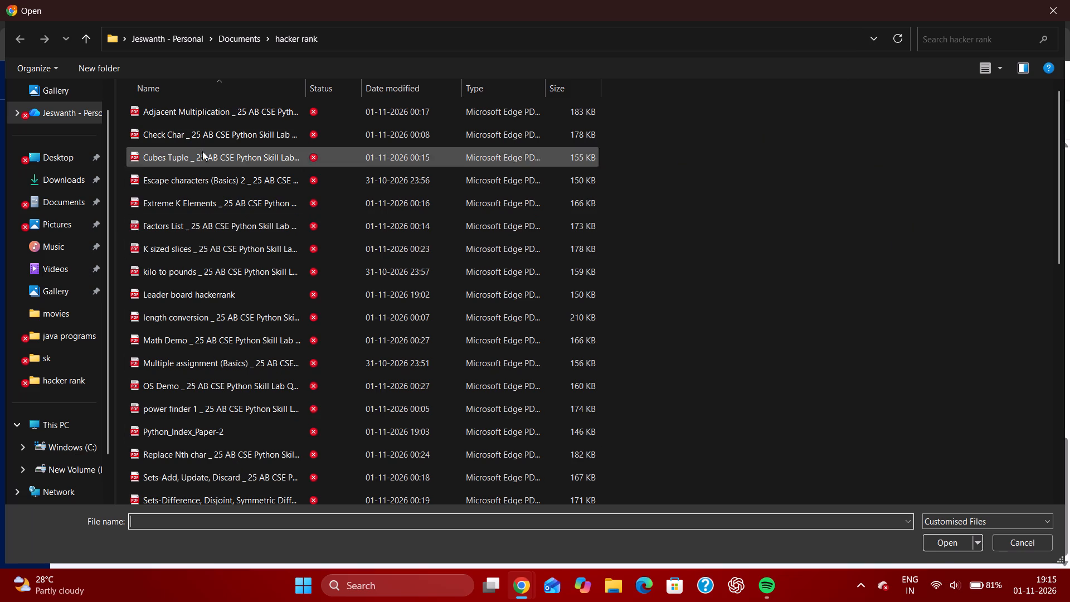
scroll(168, 378, down, 1)
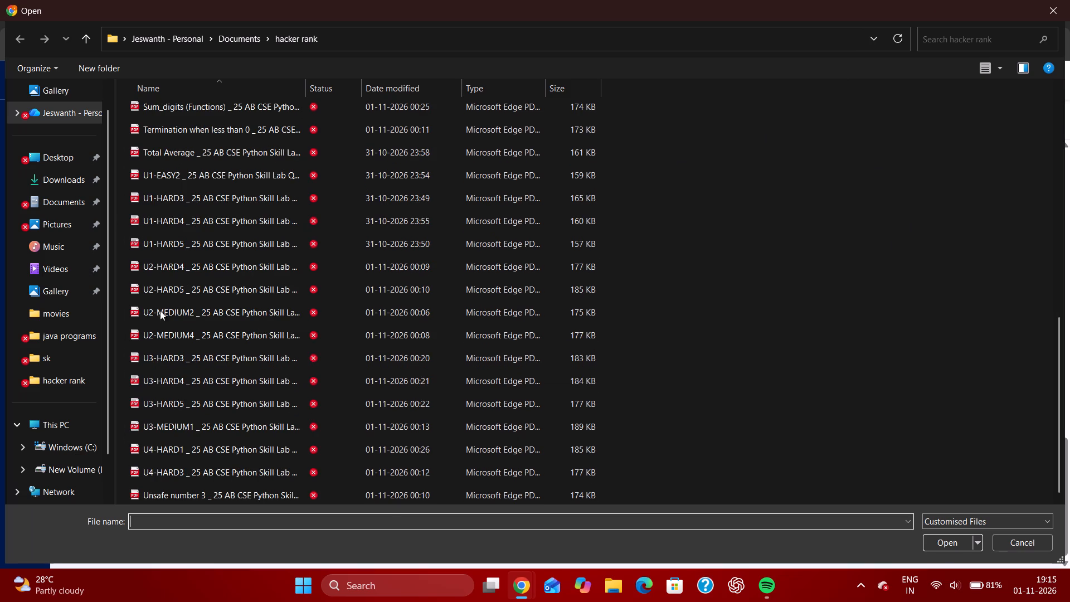
double_click(232, 105)
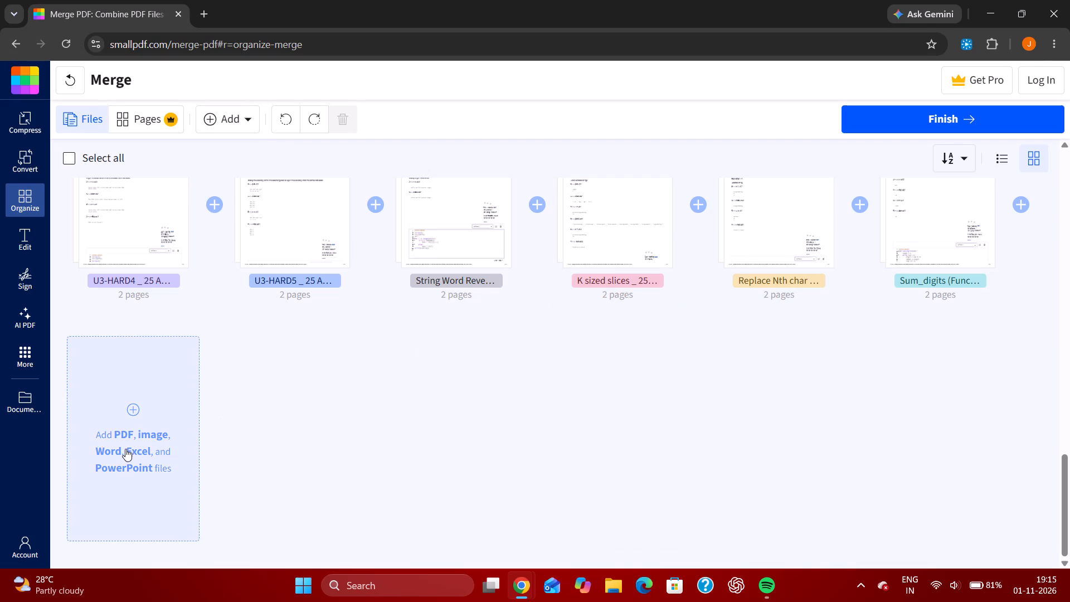
Add the String First Difference PDF from the hacker rank folder after the Sum_digits (Functions) file.
click(125, 449)
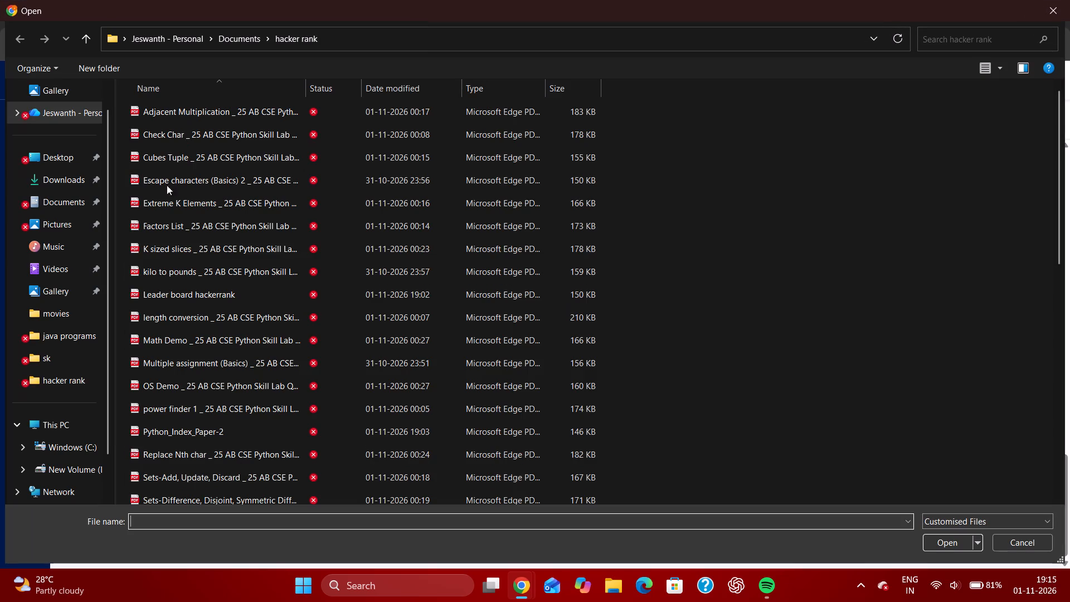
scroll(174, 436, down, 1)
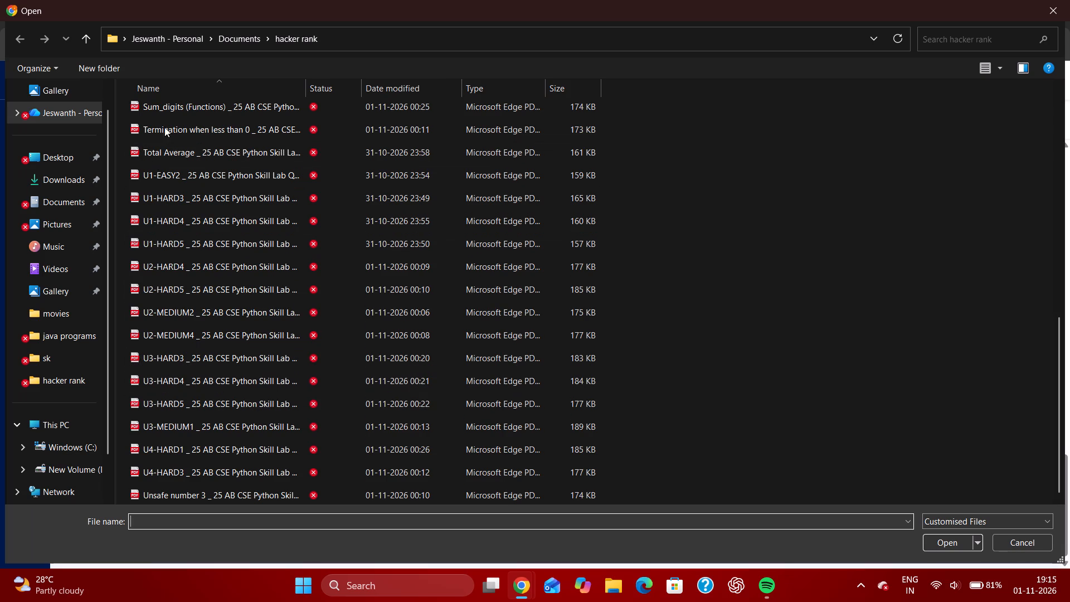
scroll(164, 168, up, 1)
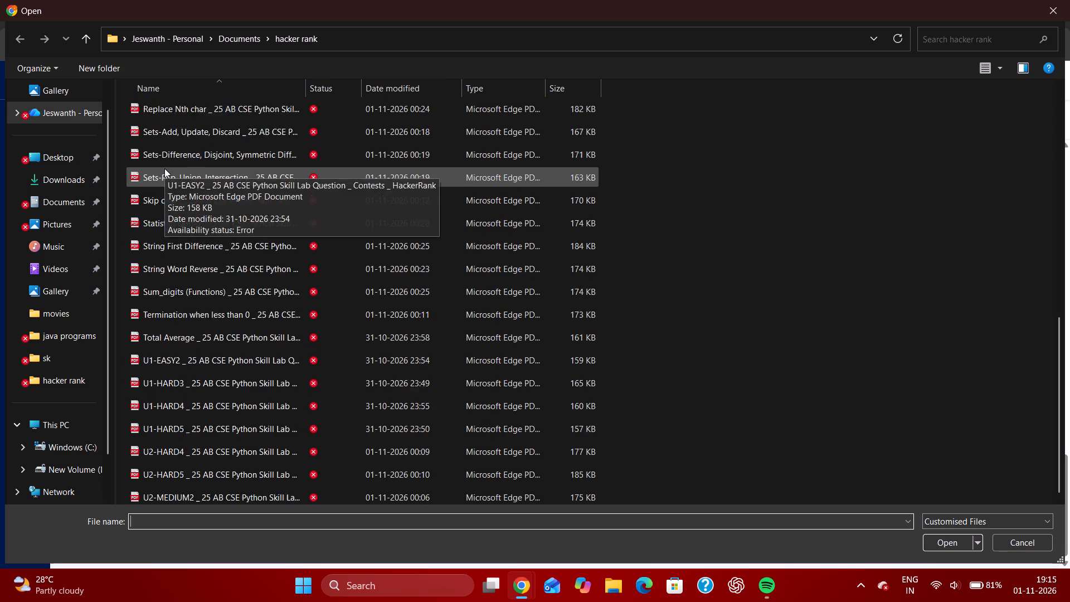
scroll(164, 168, up, 1)
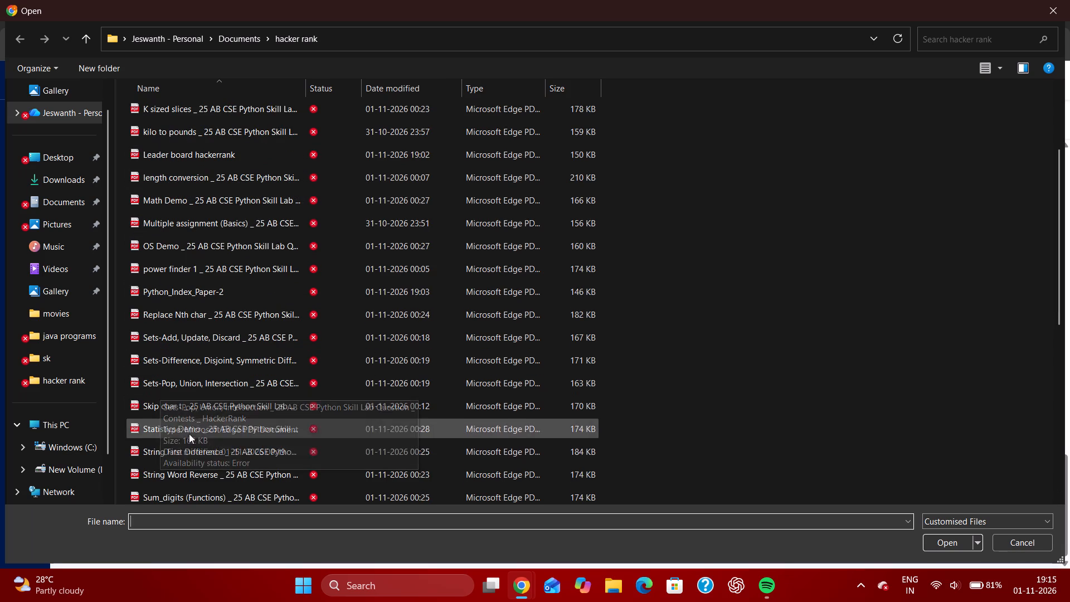
double_click(167, 452)
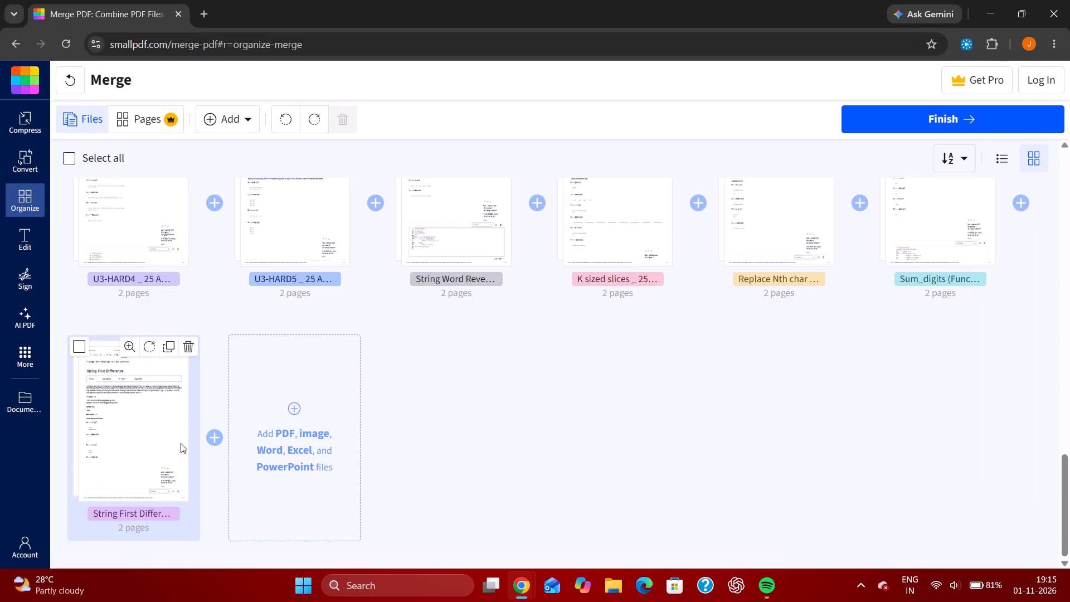
Add the U4-HARD1 PDF from the hacker rank folder after the String First Difference file.
click(333, 405)
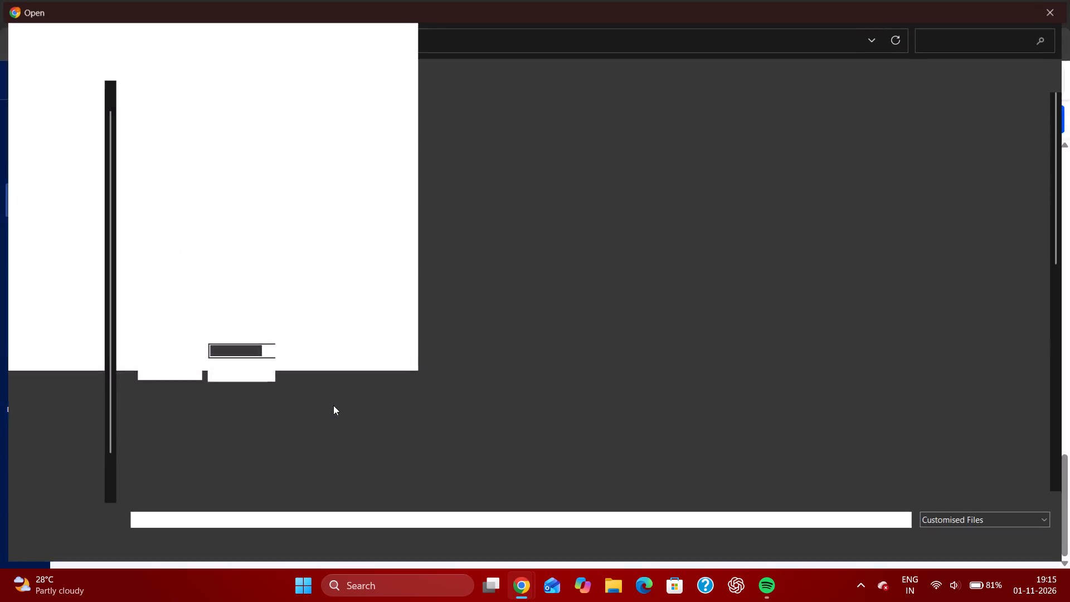
scroll(196, 379, down, 6)
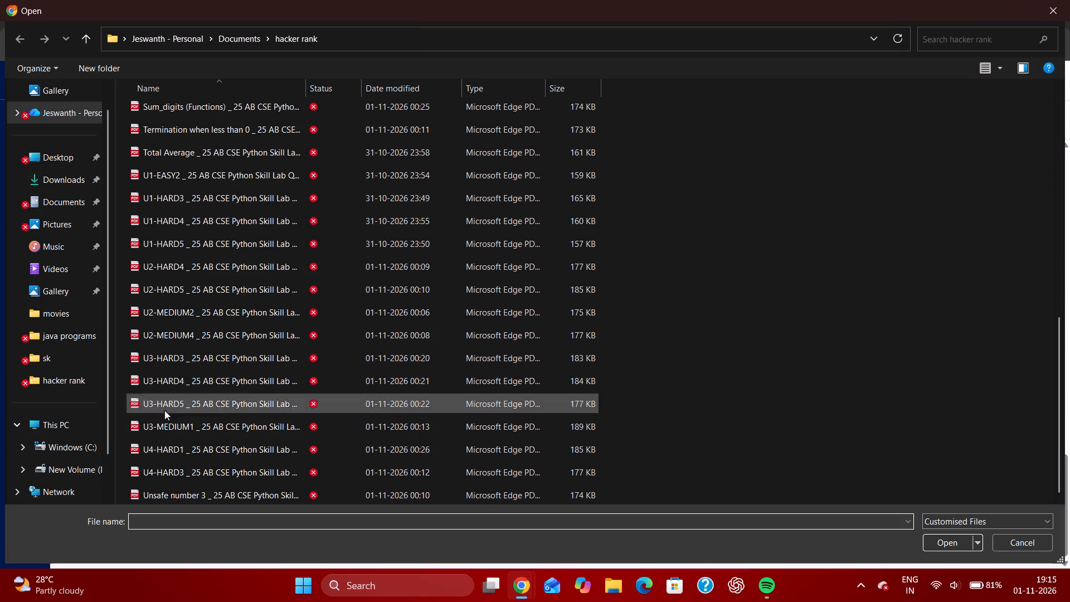
double_click(184, 453)
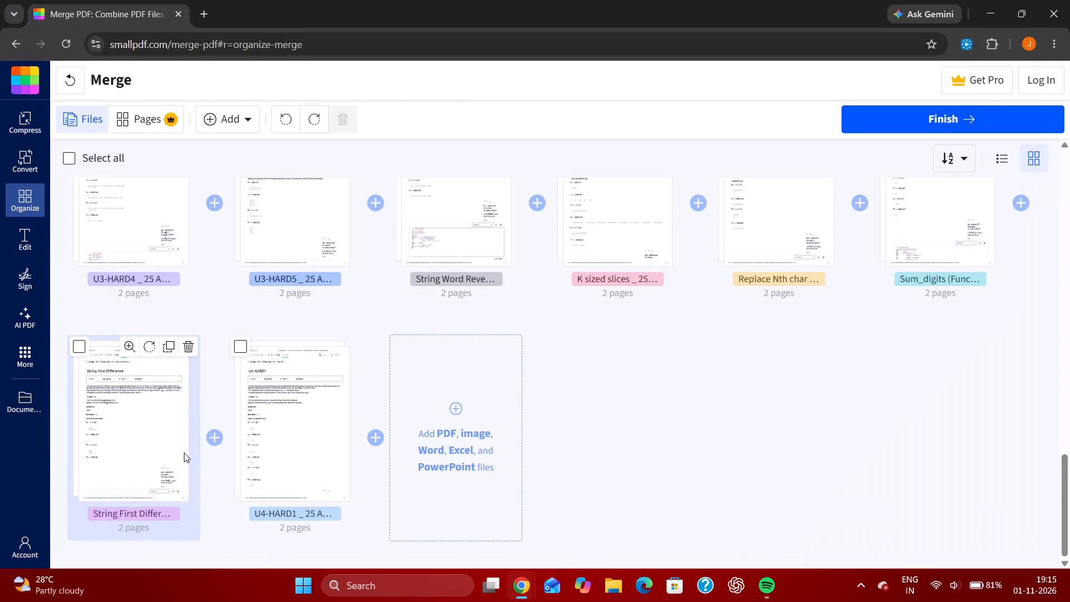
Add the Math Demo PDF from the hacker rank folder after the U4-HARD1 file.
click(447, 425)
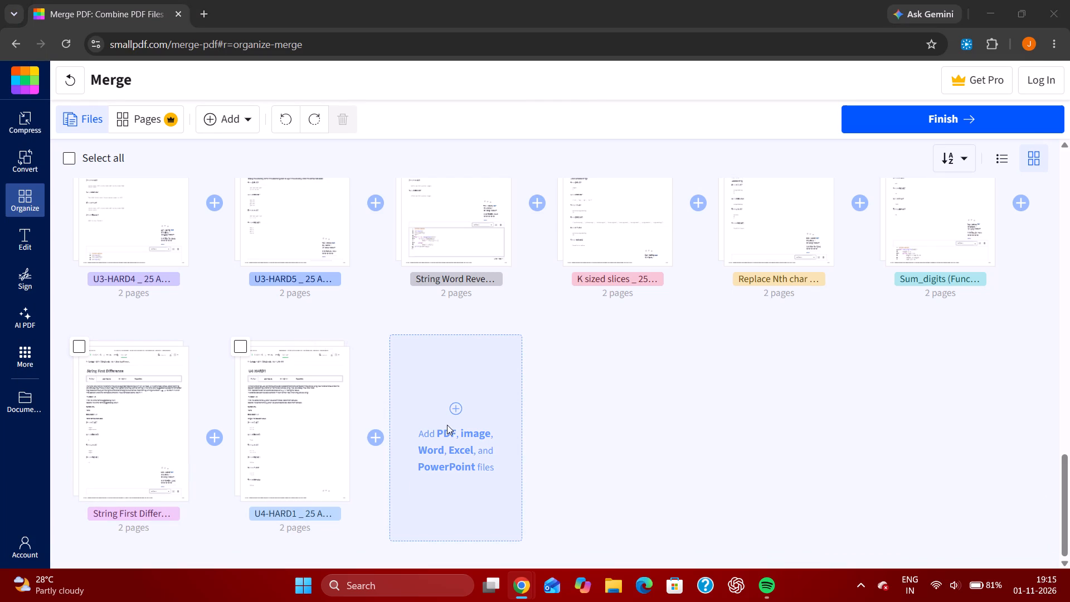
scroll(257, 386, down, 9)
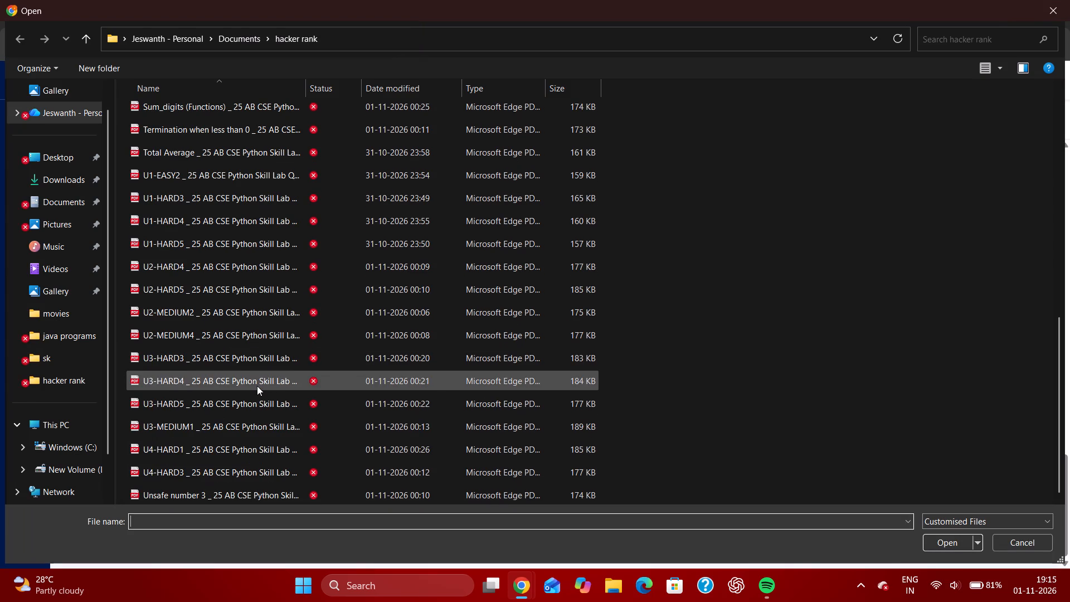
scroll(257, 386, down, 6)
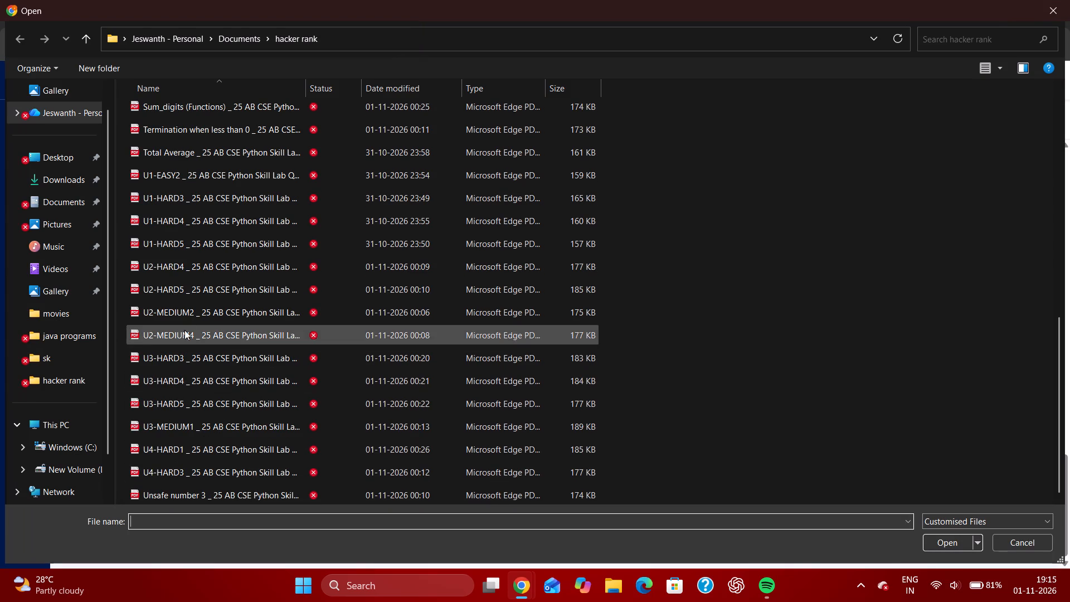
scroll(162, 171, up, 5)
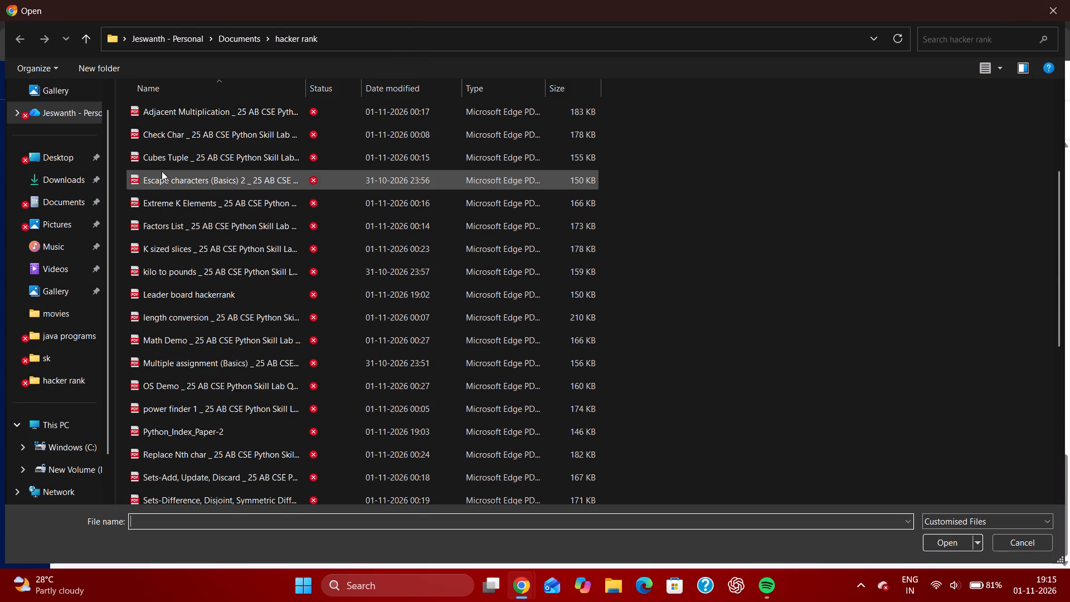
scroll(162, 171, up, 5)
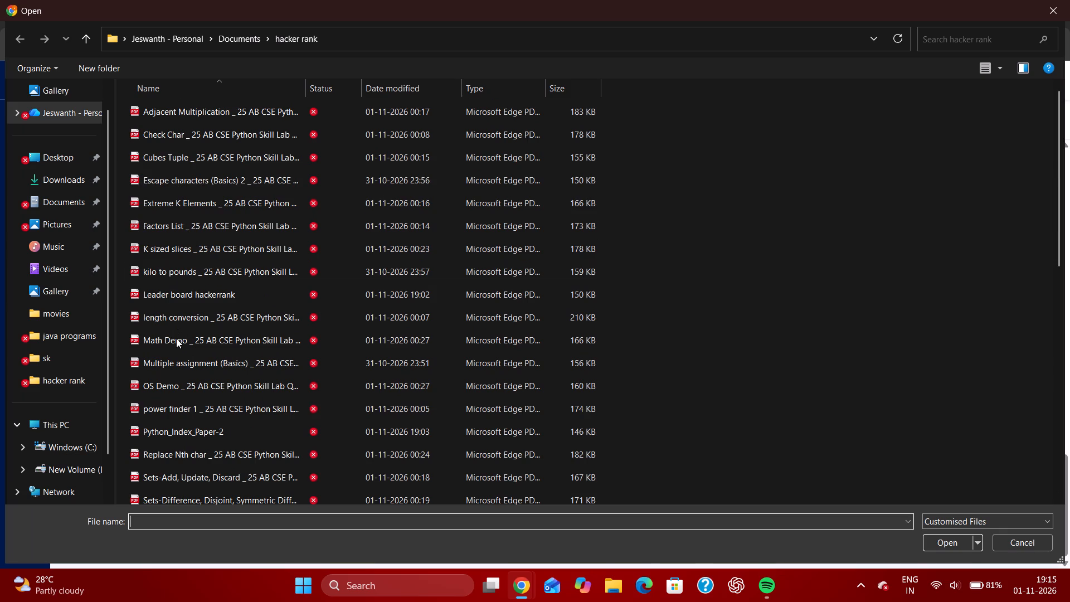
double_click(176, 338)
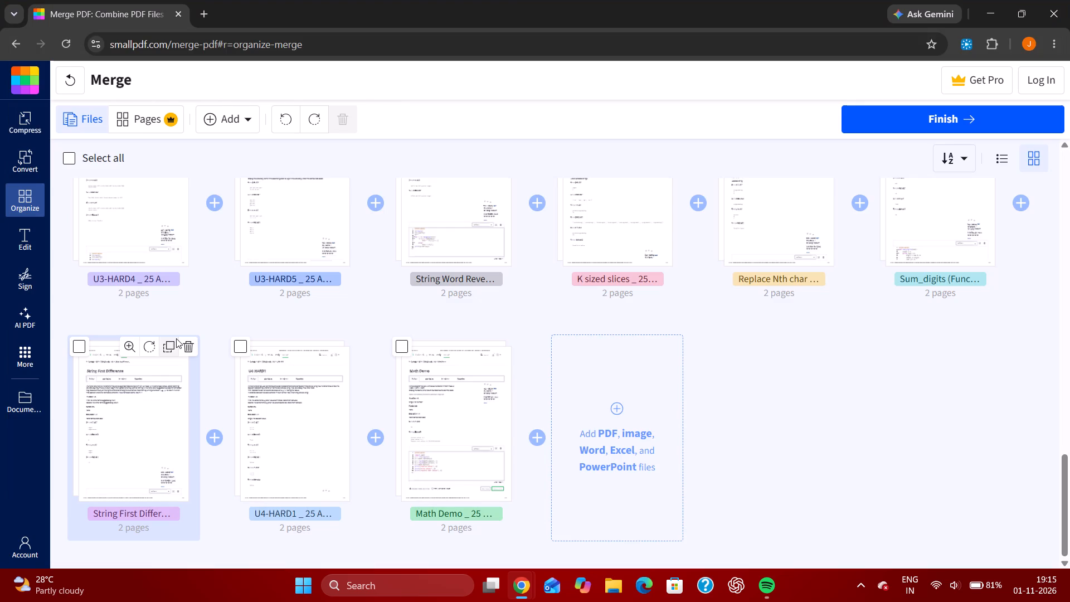
Add the OS Demo PDF from the hacker rank folder at the end of the merge.
click(580, 425)
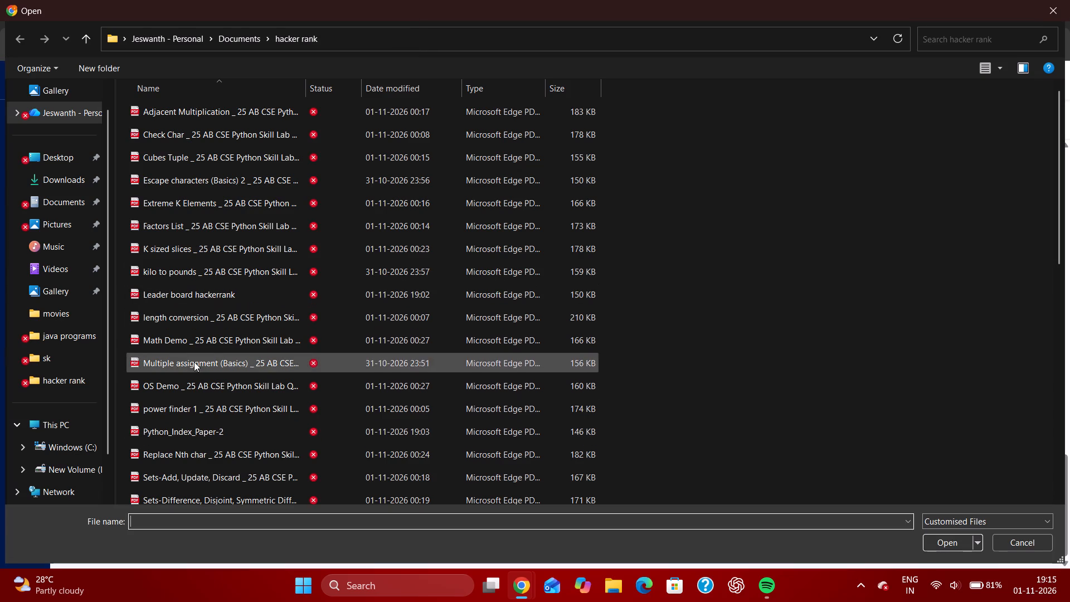
double_click(188, 382)
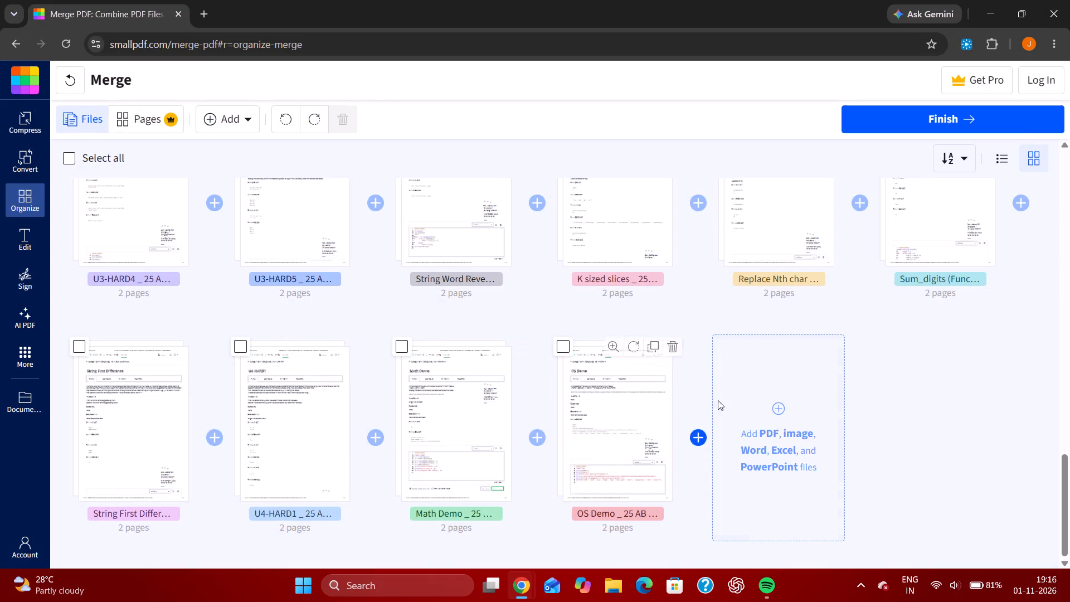
Add the Statistics Demo PDF from the hacker rank folder after the OS Demo file.
click(733, 405)
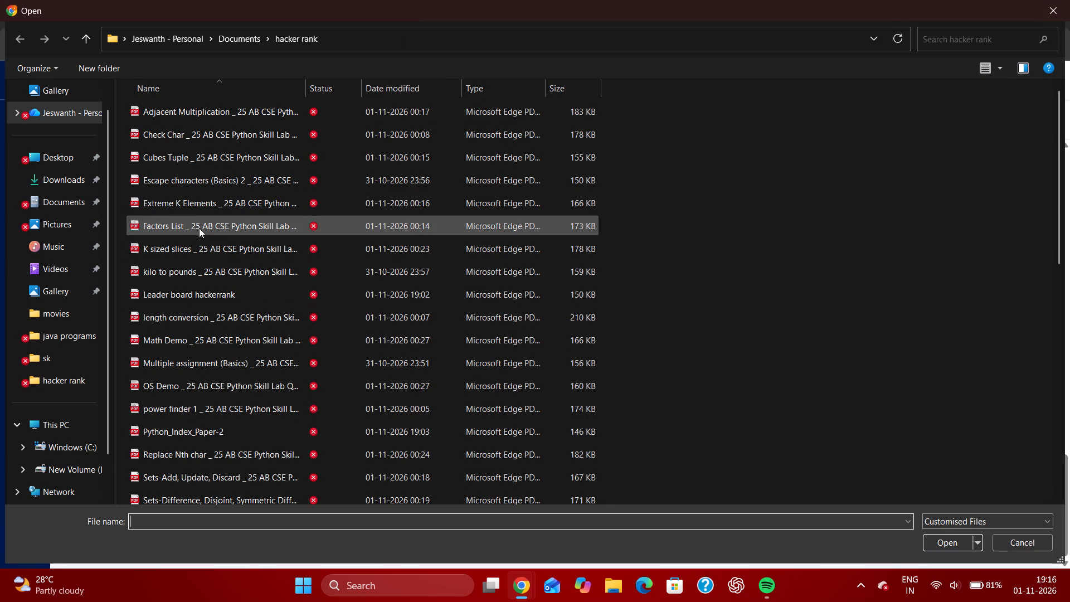
scroll(194, 240, down, 1)
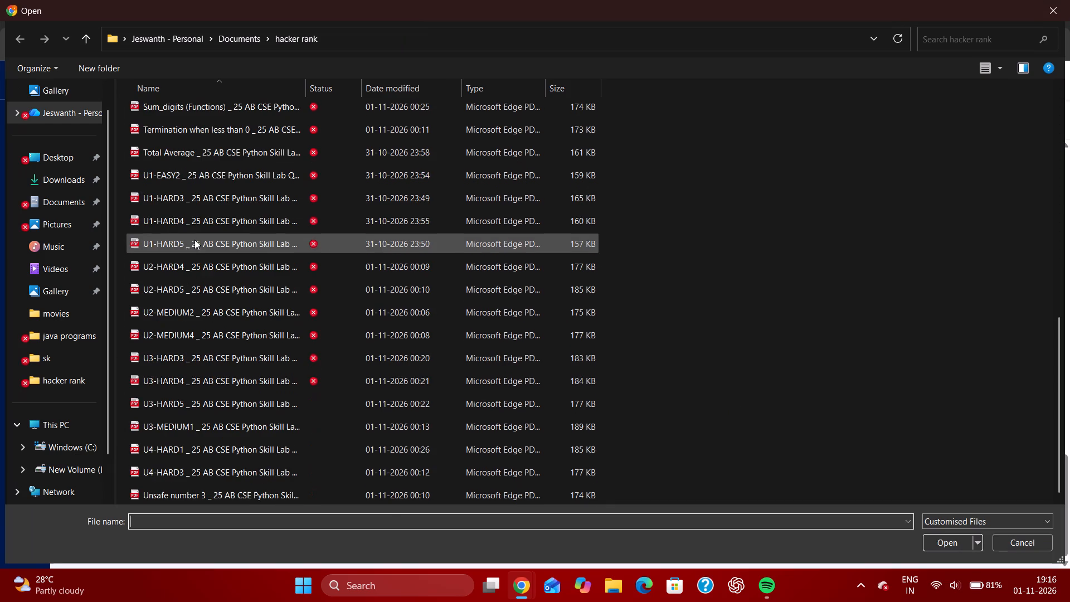
scroll(198, 173, up, 2)
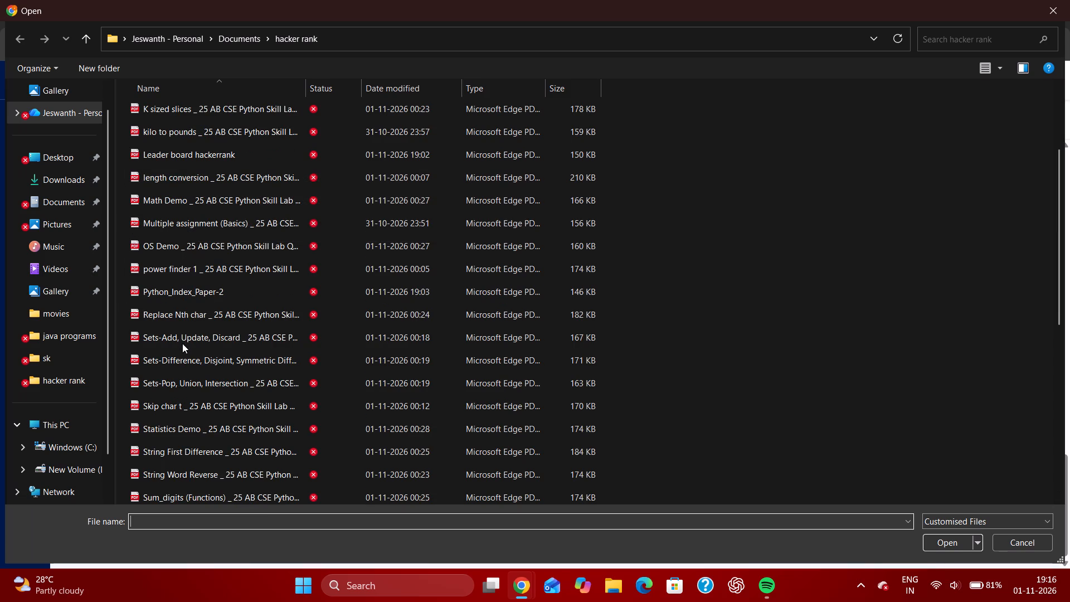
double_click(173, 424)
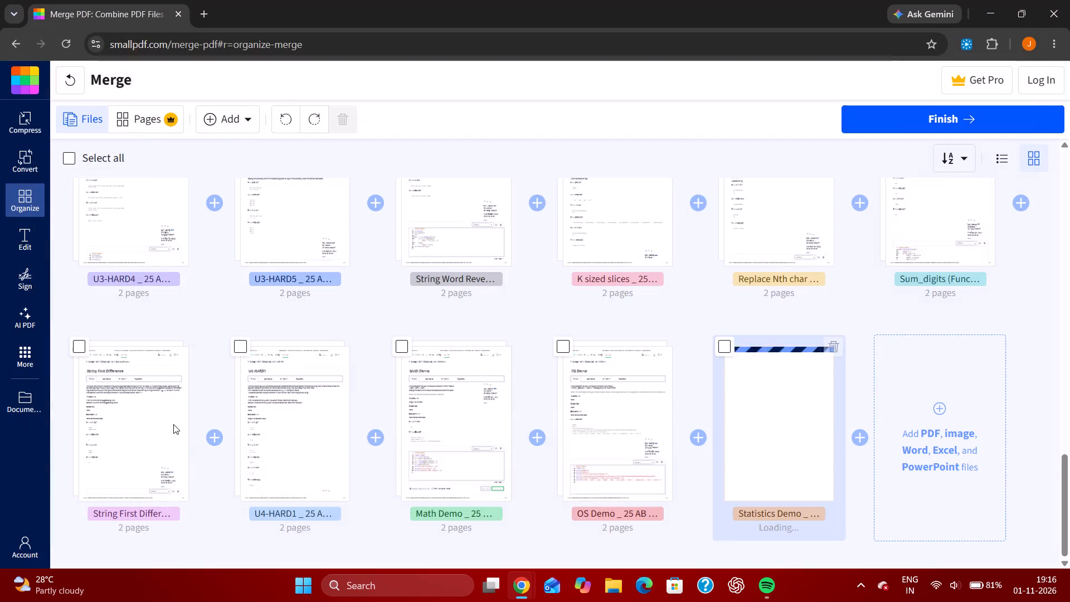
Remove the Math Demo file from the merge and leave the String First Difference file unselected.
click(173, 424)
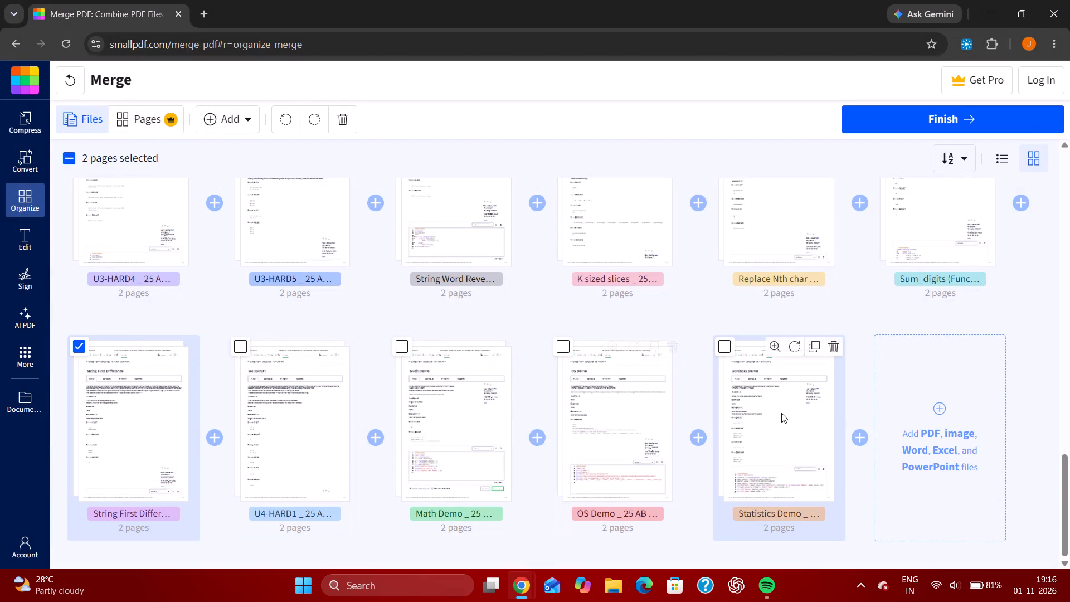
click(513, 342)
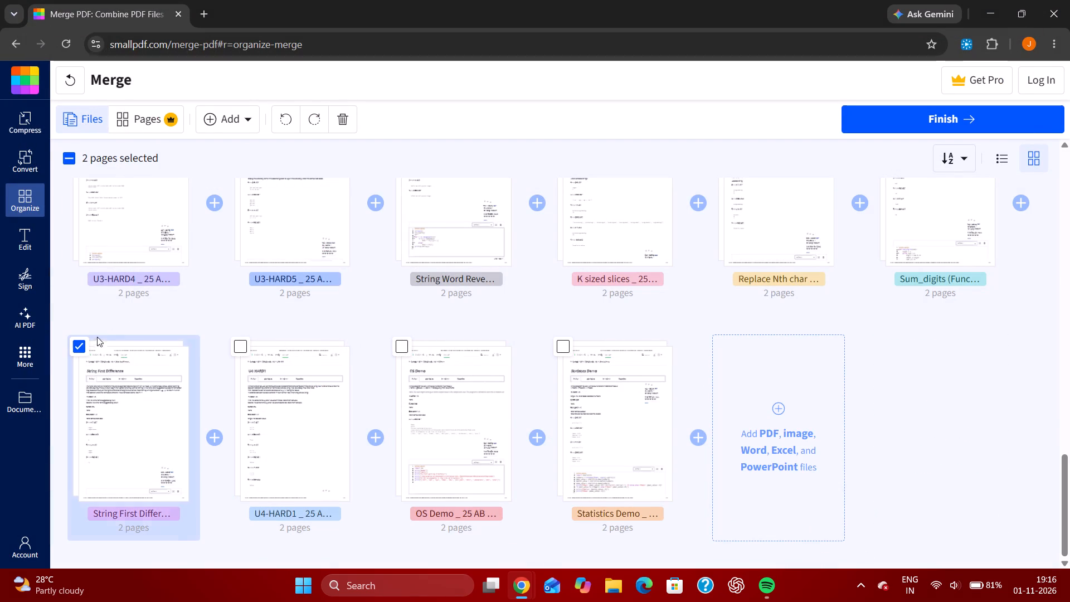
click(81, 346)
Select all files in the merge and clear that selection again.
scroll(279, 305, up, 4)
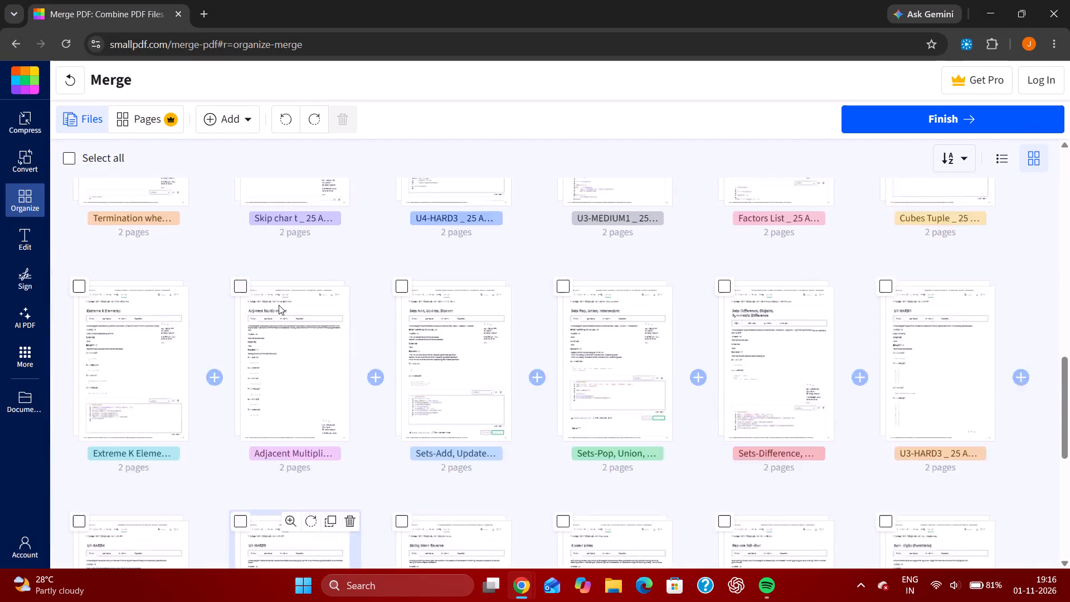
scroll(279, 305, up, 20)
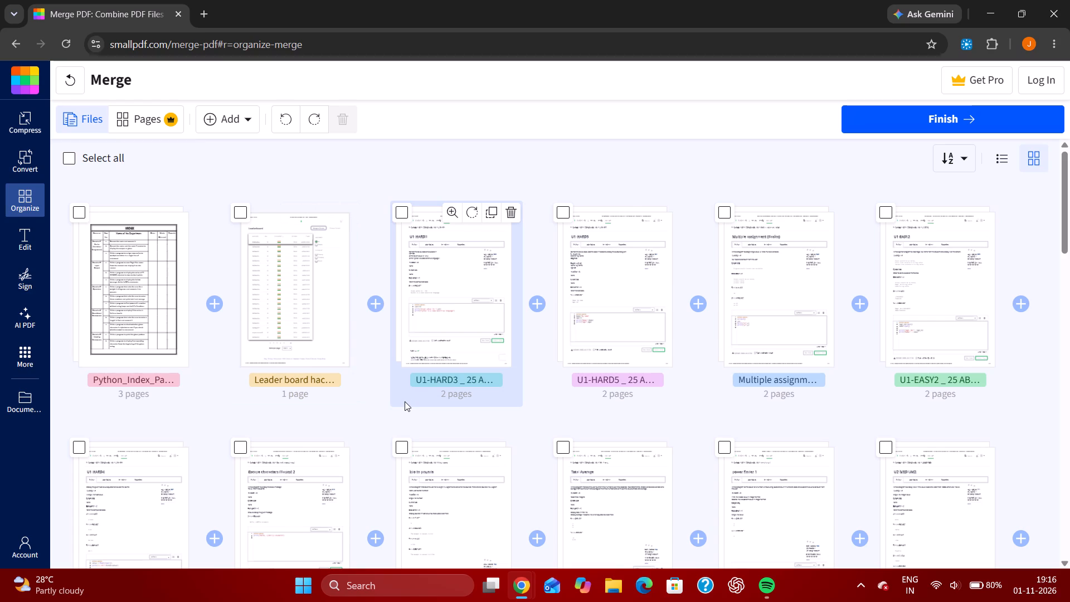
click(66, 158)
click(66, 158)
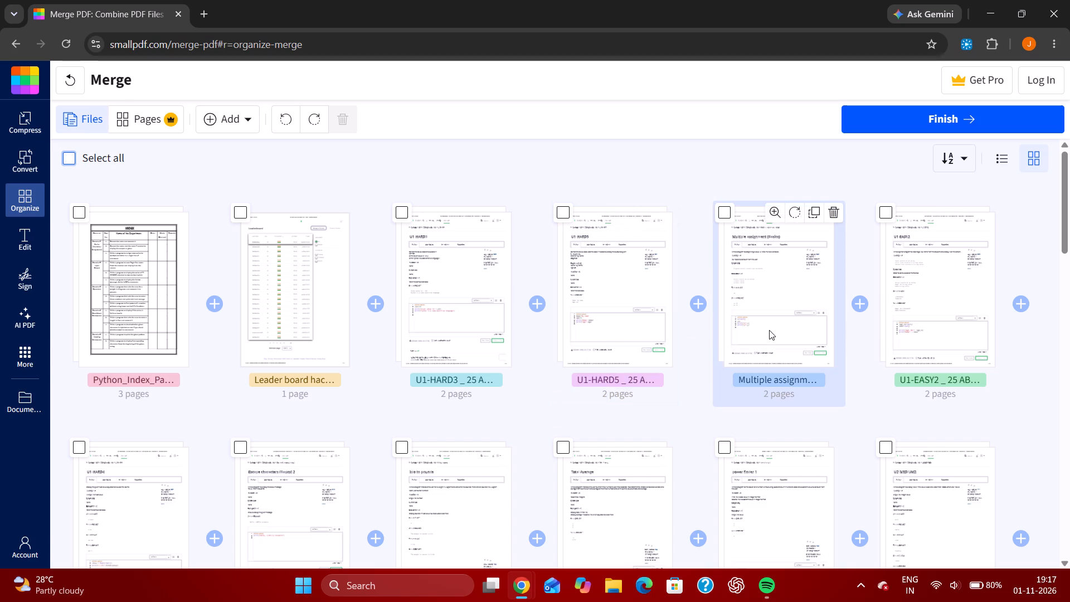
Review the files in the merge in order, from the Python index paper through to the Statistics Demo file.
scroll(797, 372, down, 1)
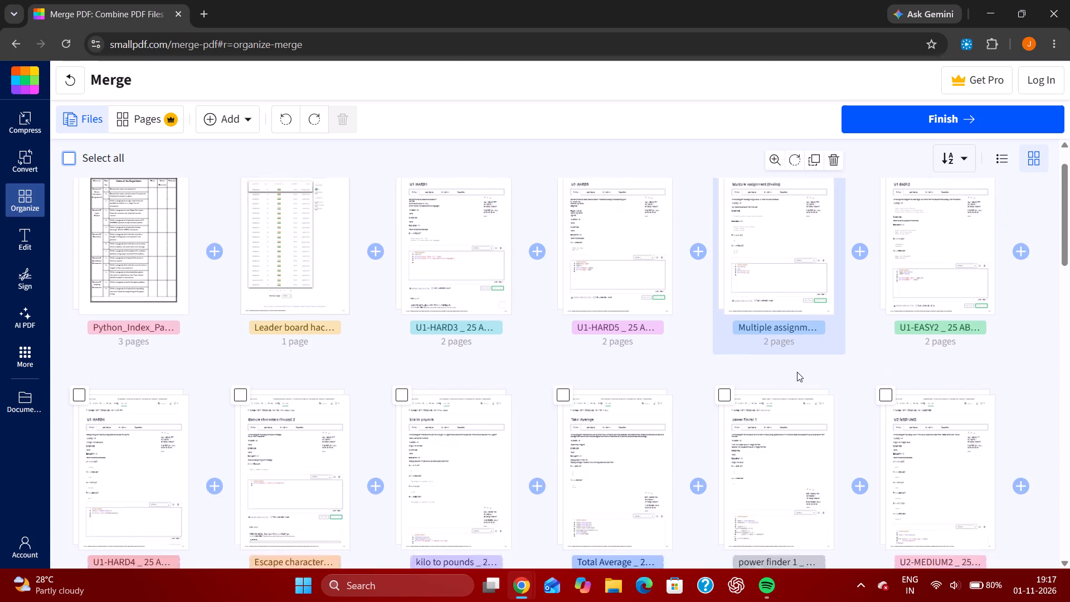
scroll(797, 372, down, 2)
scroll(797, 372, up, 4)
scroll(797, 372, down, 3)
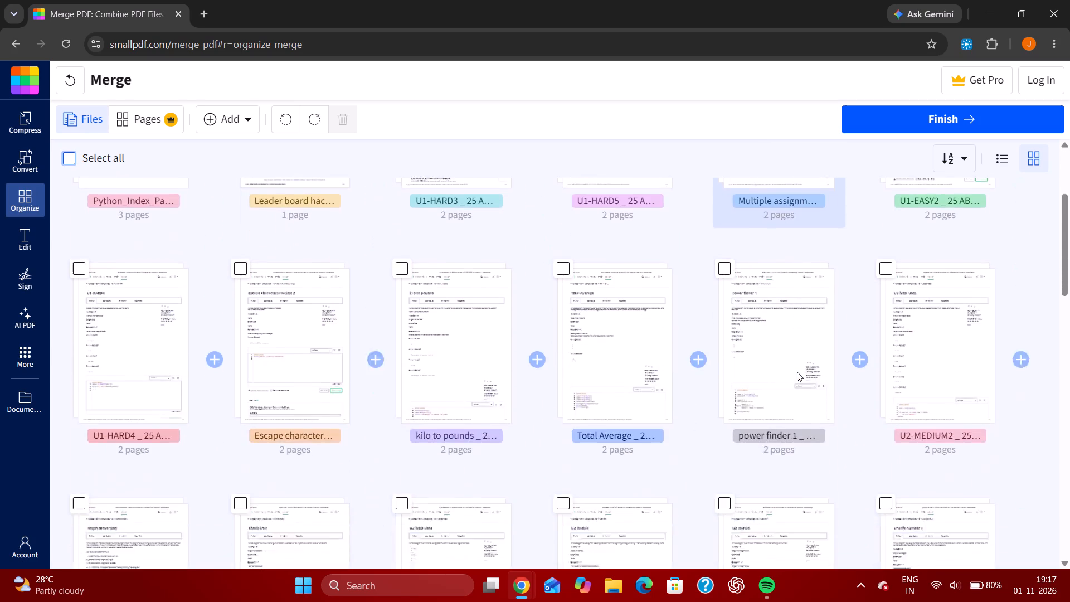
scroll(797, 372, down, 3)
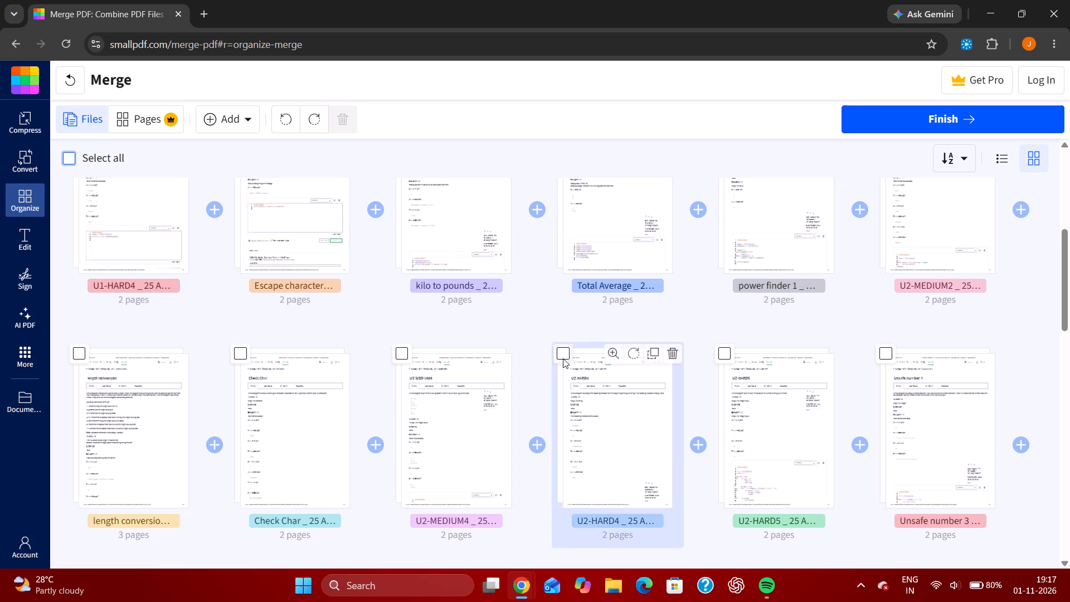
scroll(508, 286, down, 5)
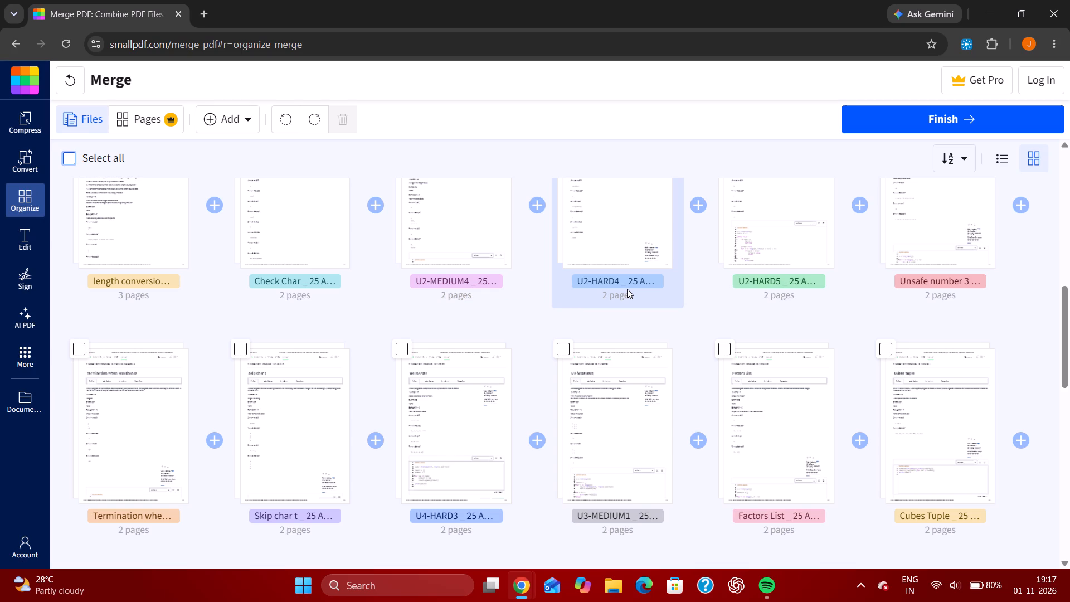
scroll(377, 341, down, 2)
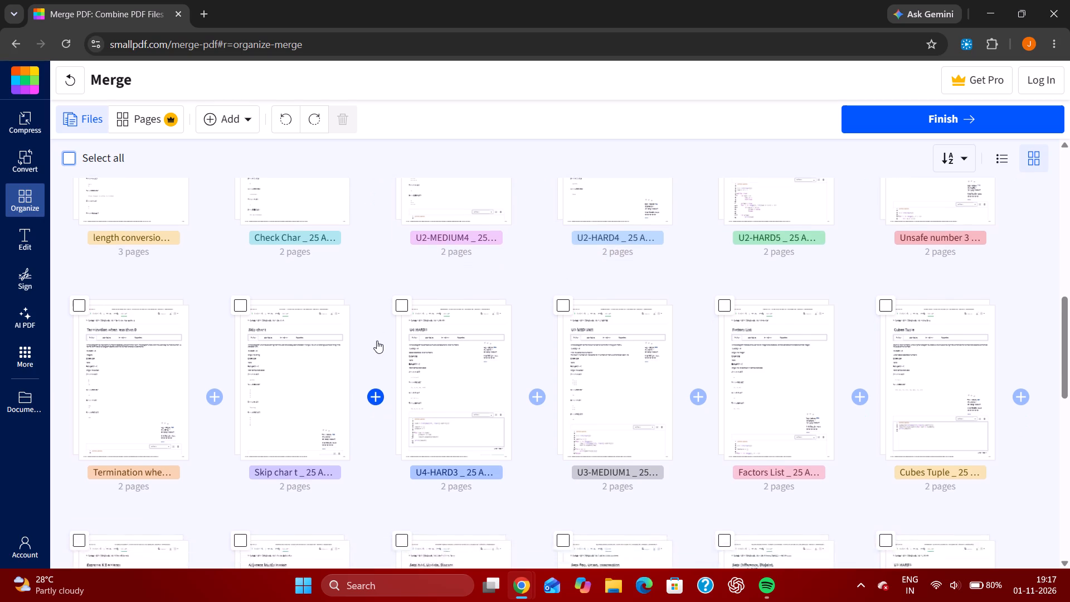
scroll(377, 341, down, 4)
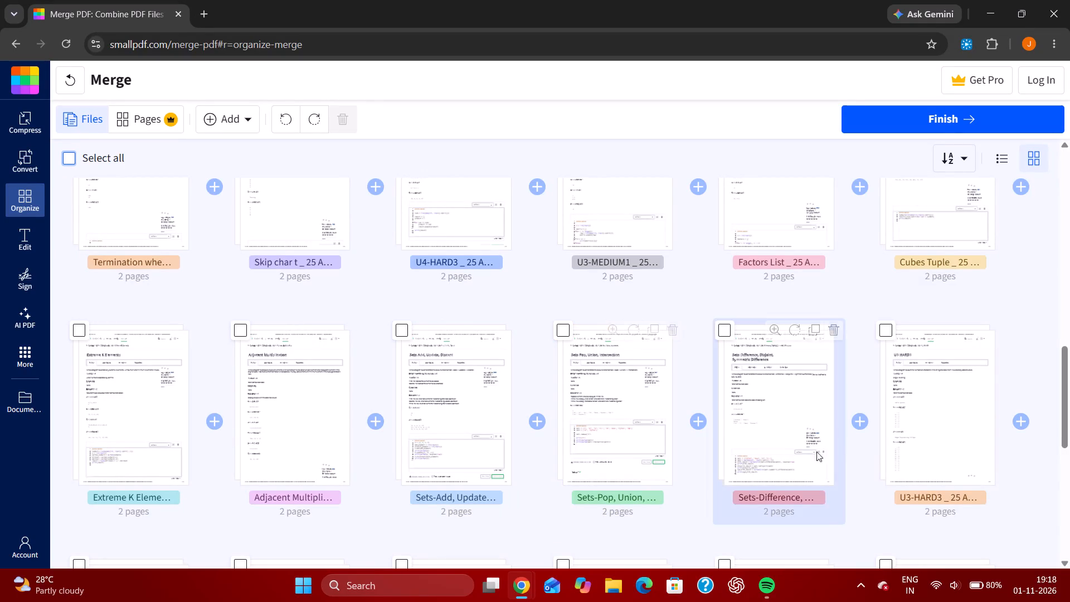
scroll(867, 457, down, 3)
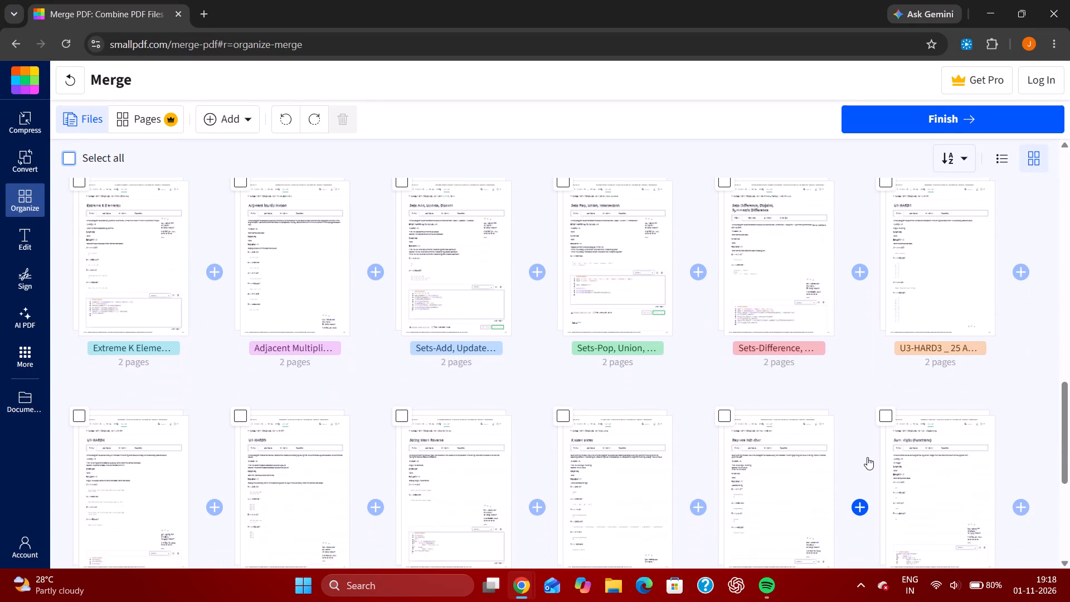
scroll(818, 475, down, 2)
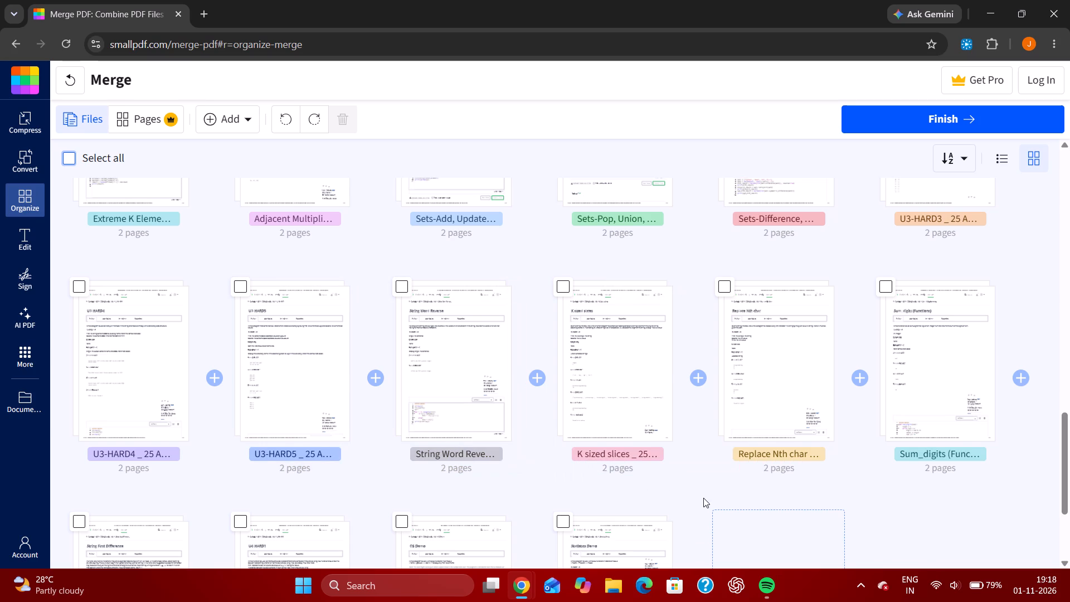
scroll(660, 476, down, 2)
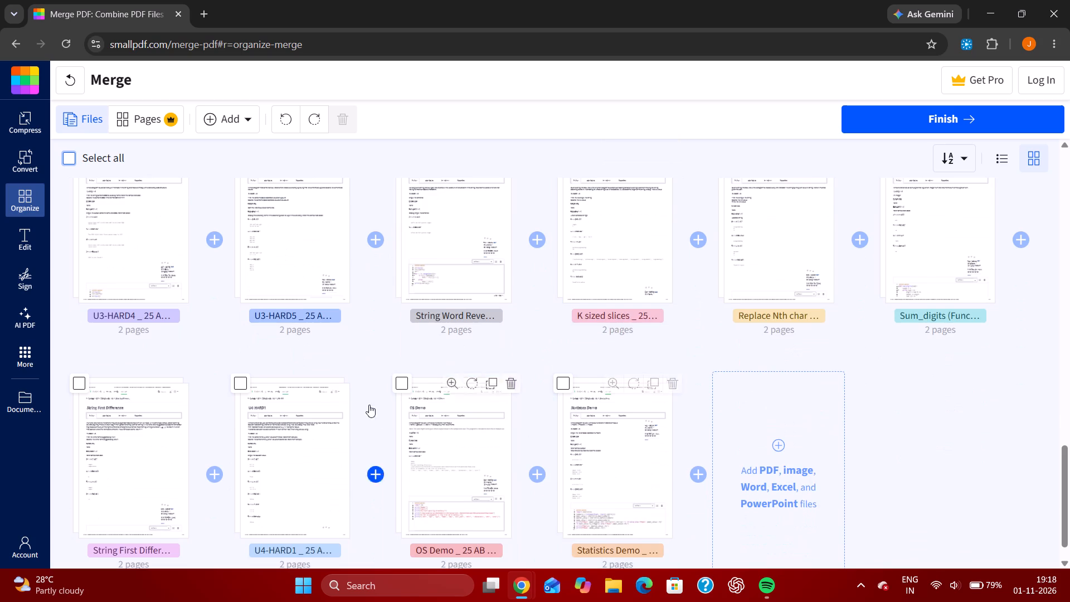
scroll(321, 393, down, 2)
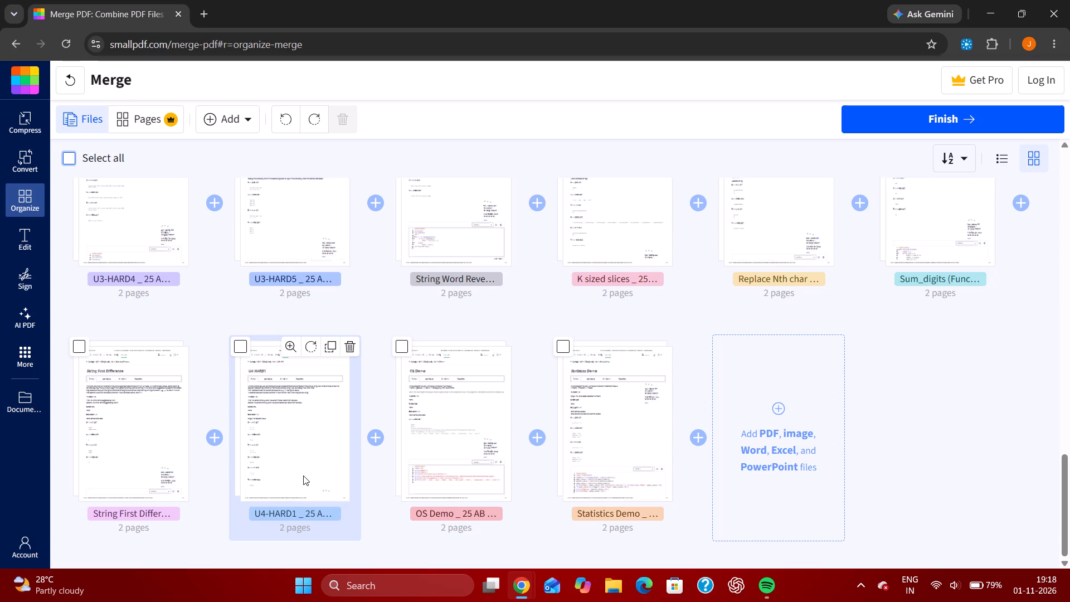
Add the Math Demo PDF from the hacker rank folder between the U4-HARD1 and OS Demo files.
click(373, 443)
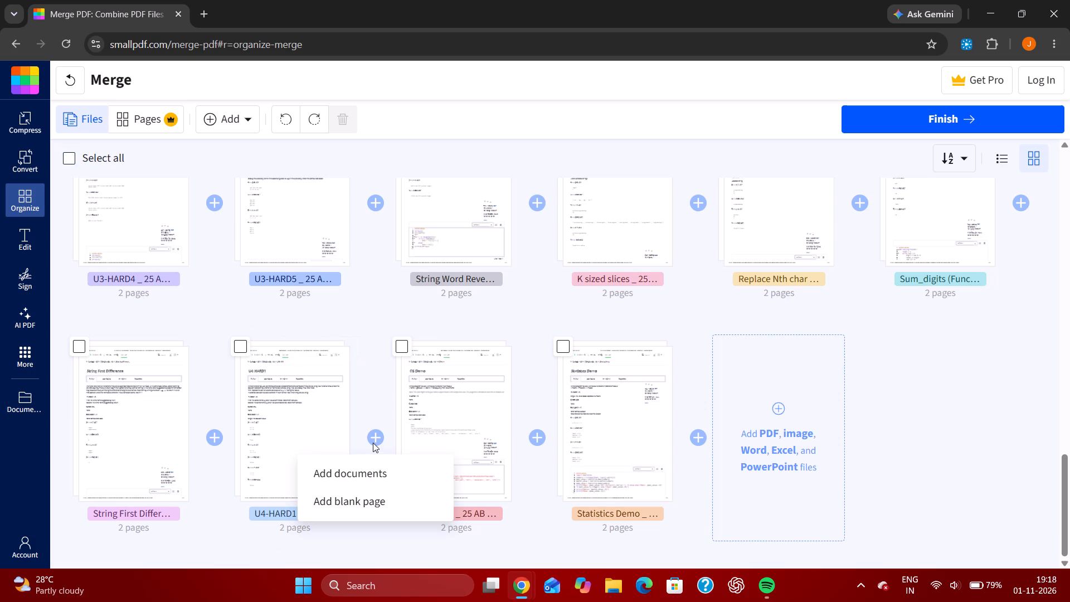
click(364, 473)
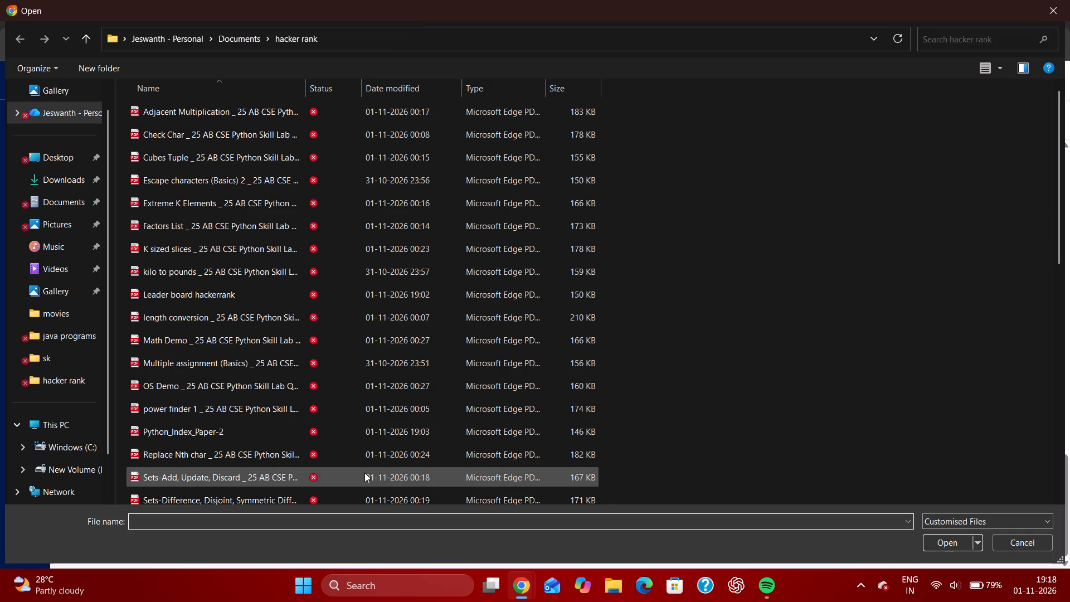
double_click(227, 334)
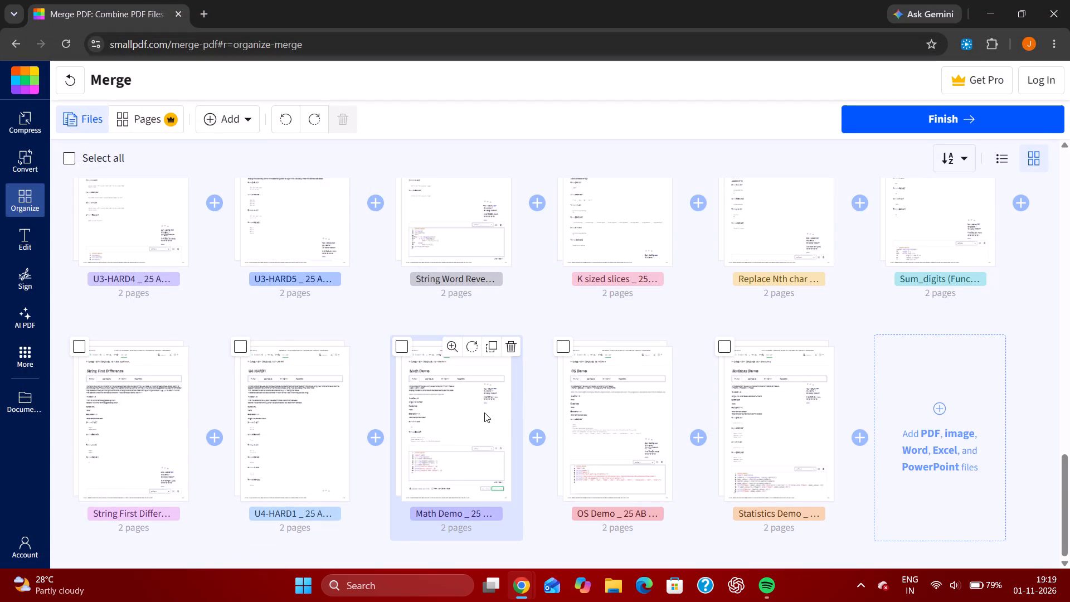
Review all files in the merge with everything selected, from the Python index paper to the Statistics Demo file, and clear the selection.
click(72, 153)
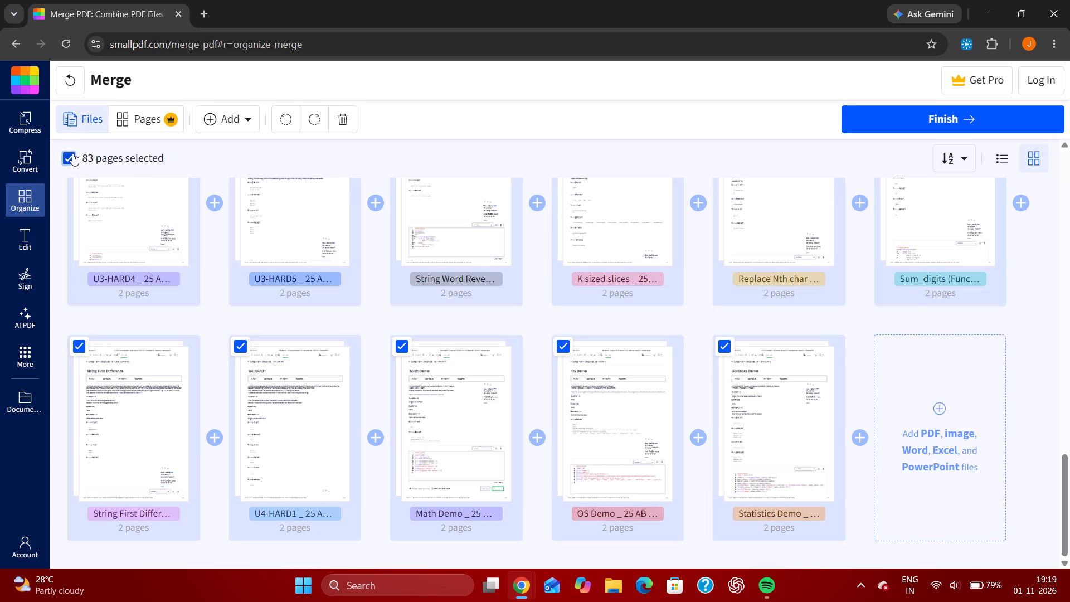
click(72, 153)
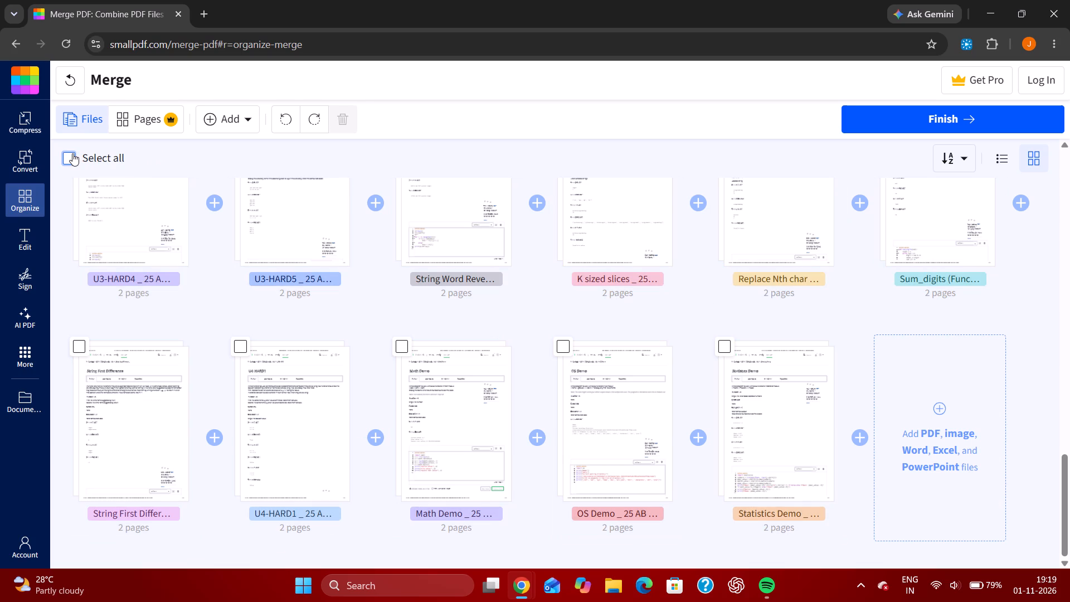
scroll(253, 245, up, 20)
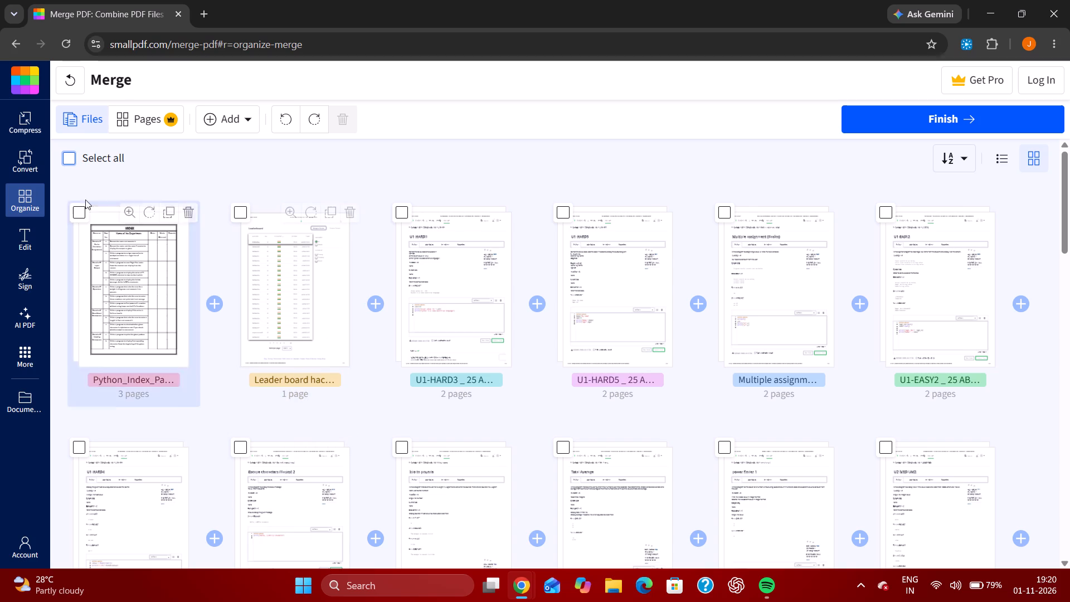
click(75, 159)
scroll(218, 263, down, 7)
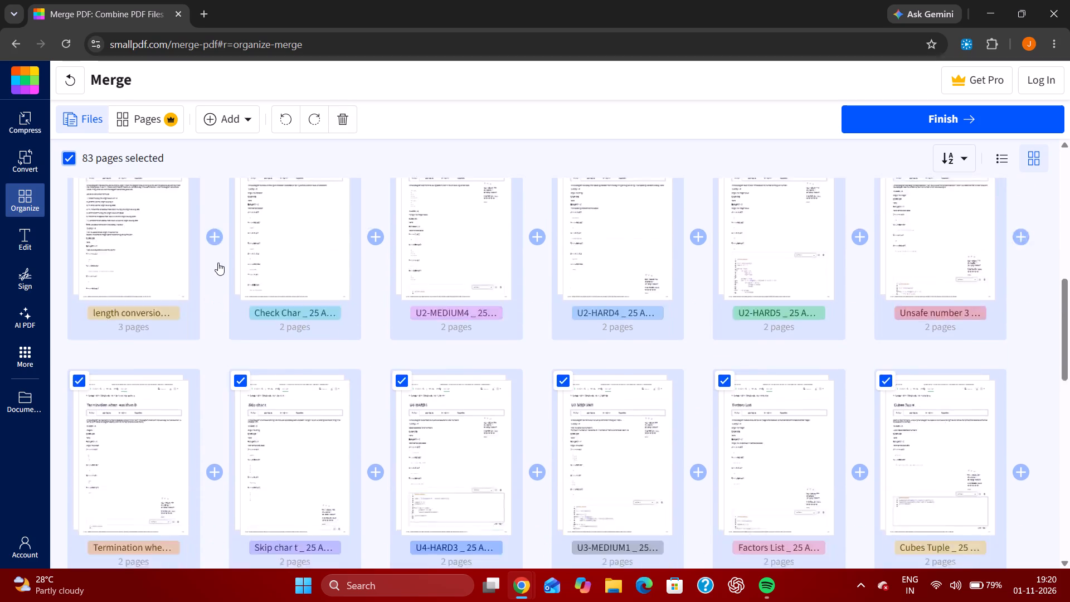
scroll(218, 263, down, 9)
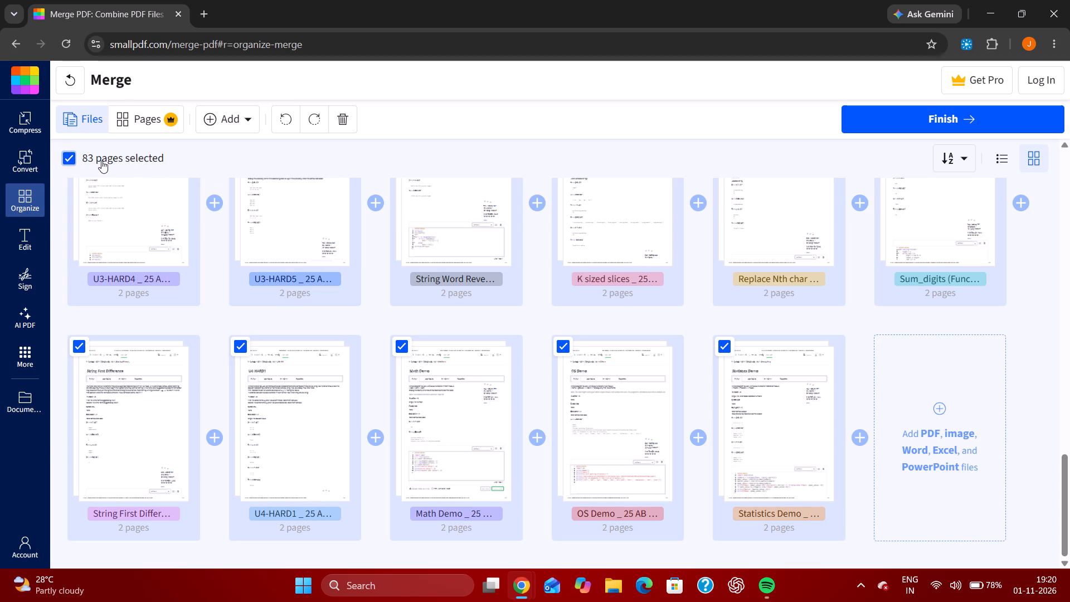
scroll(211, 256, up, 4)
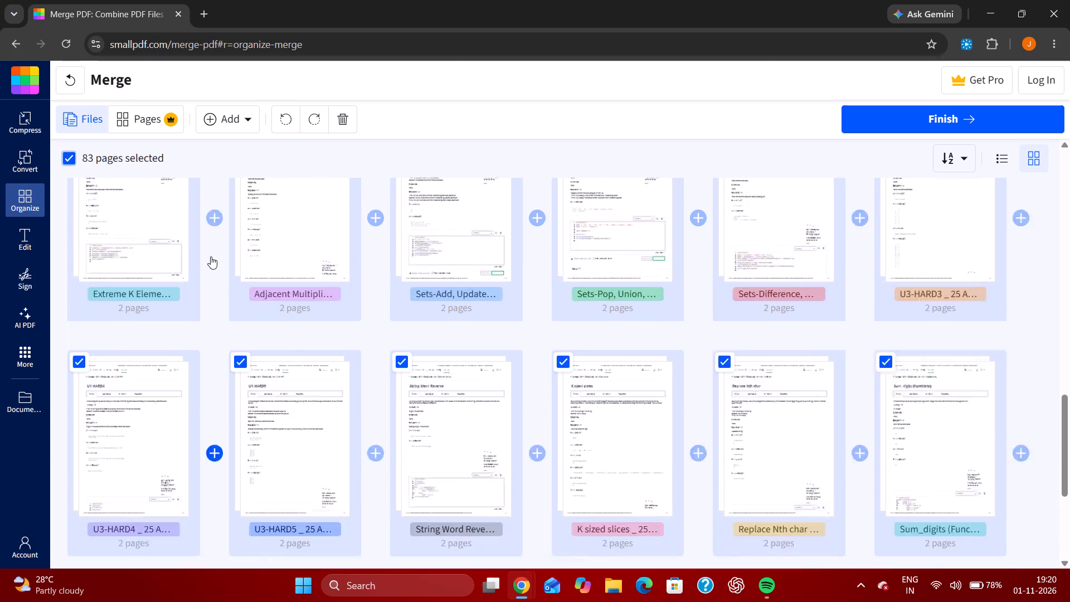
scroll(211, 256, up, 4)
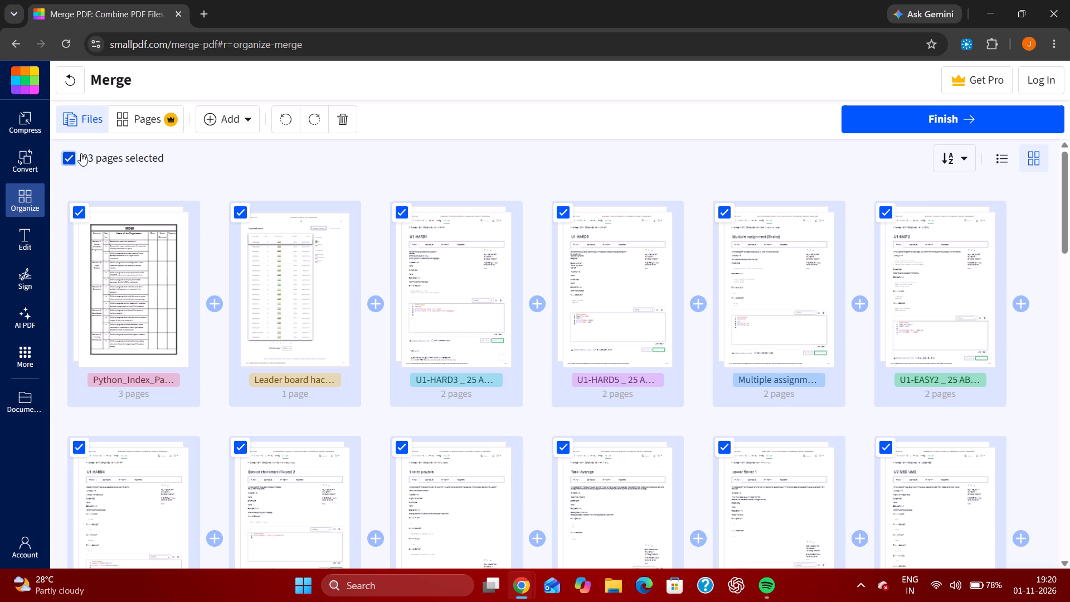
click(71, 157)
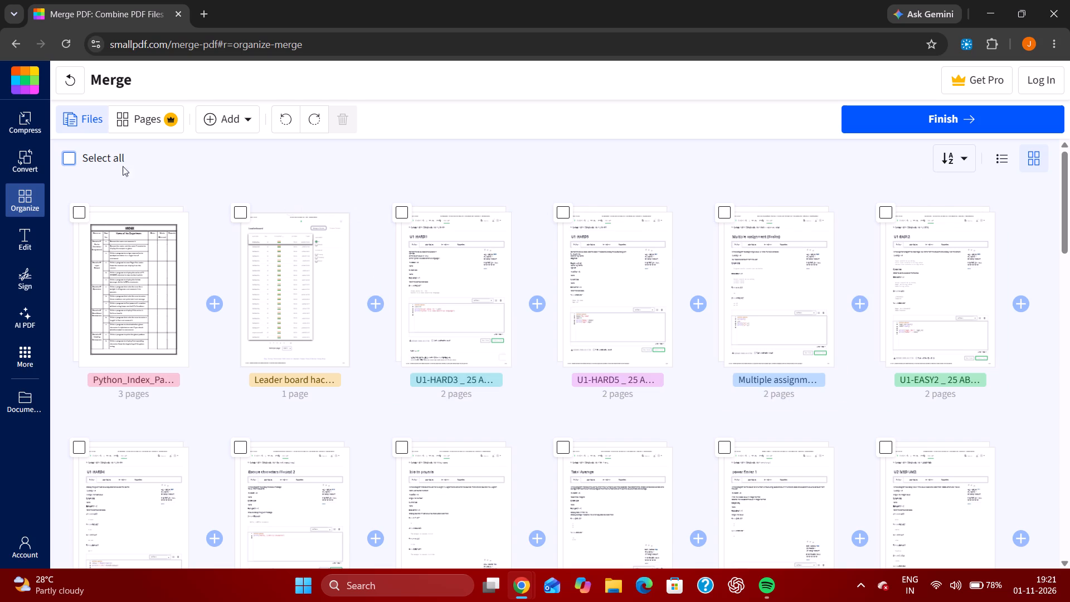
Select all files in the merge and finish merging them into one PDF.
click(66, 157)
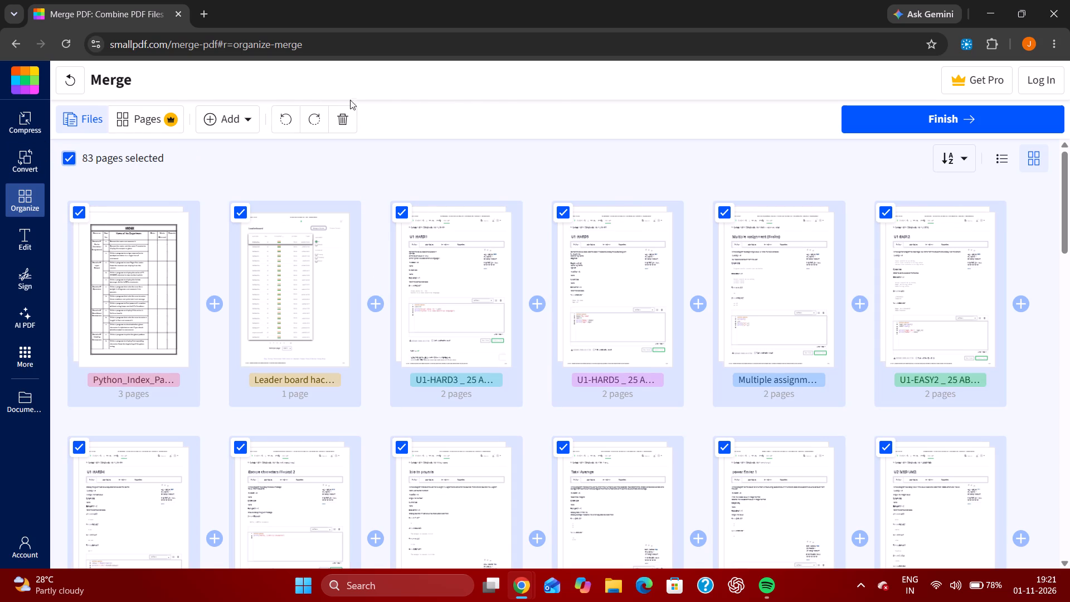
click(884, 114)
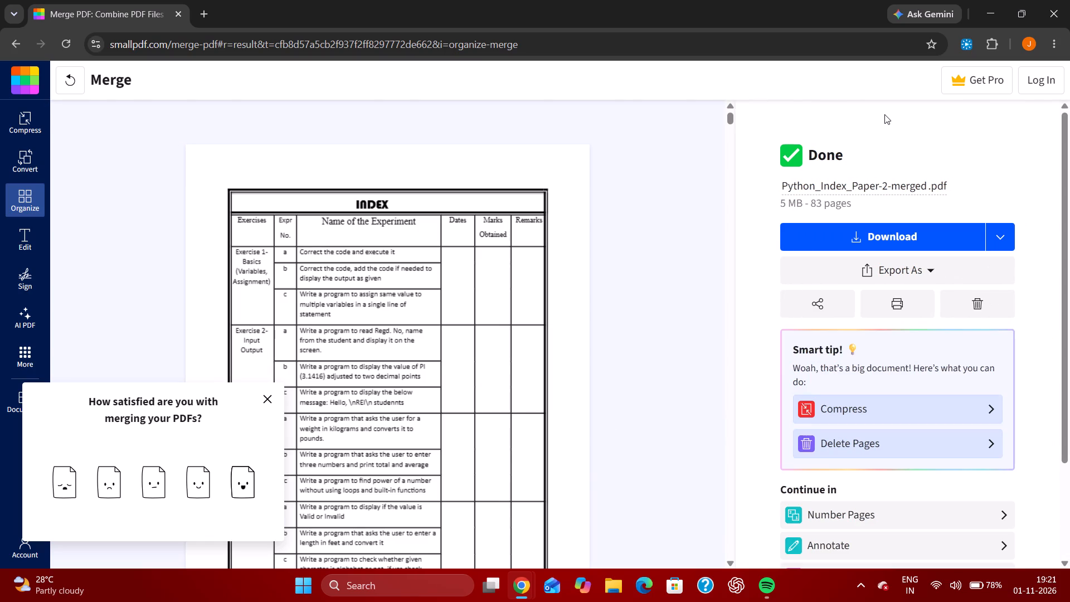
Download the merged PDF twice and show the newest copy in its Downloads folder.
click(919, 232)
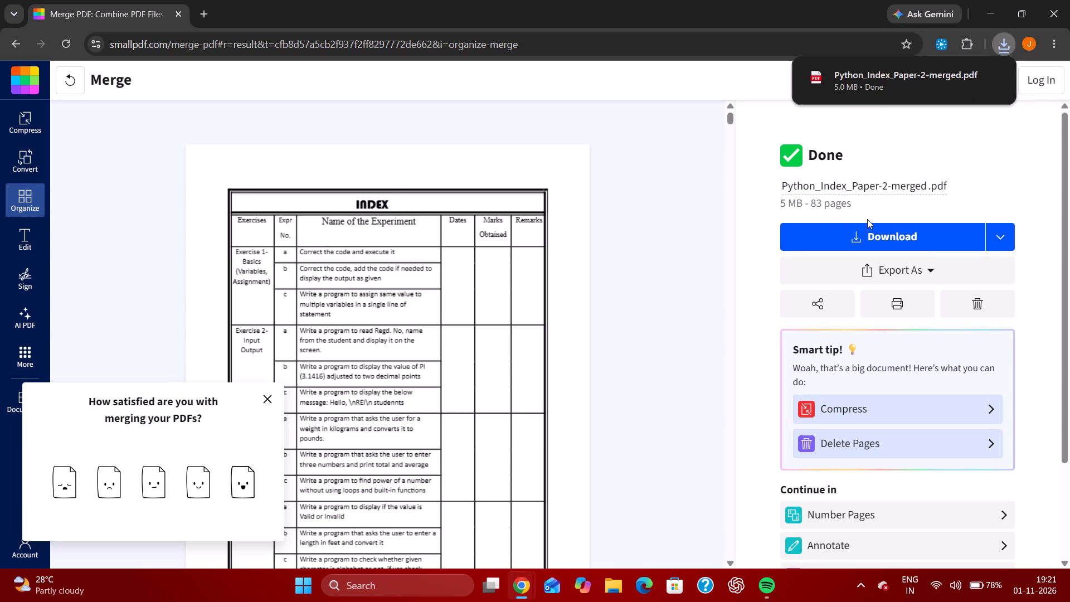
click(936, 237)
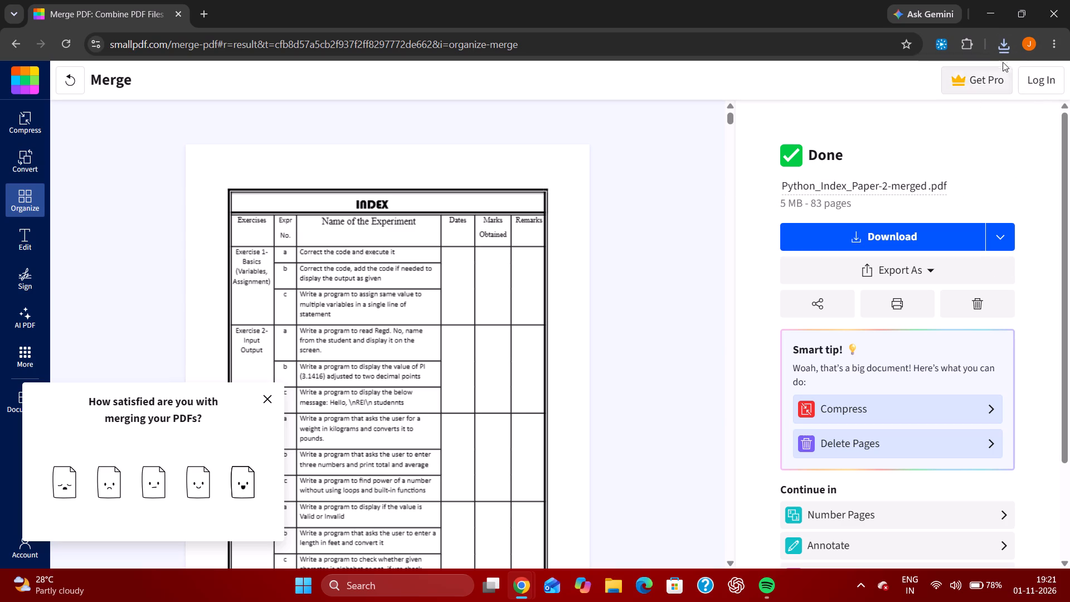
click(1007, 52)
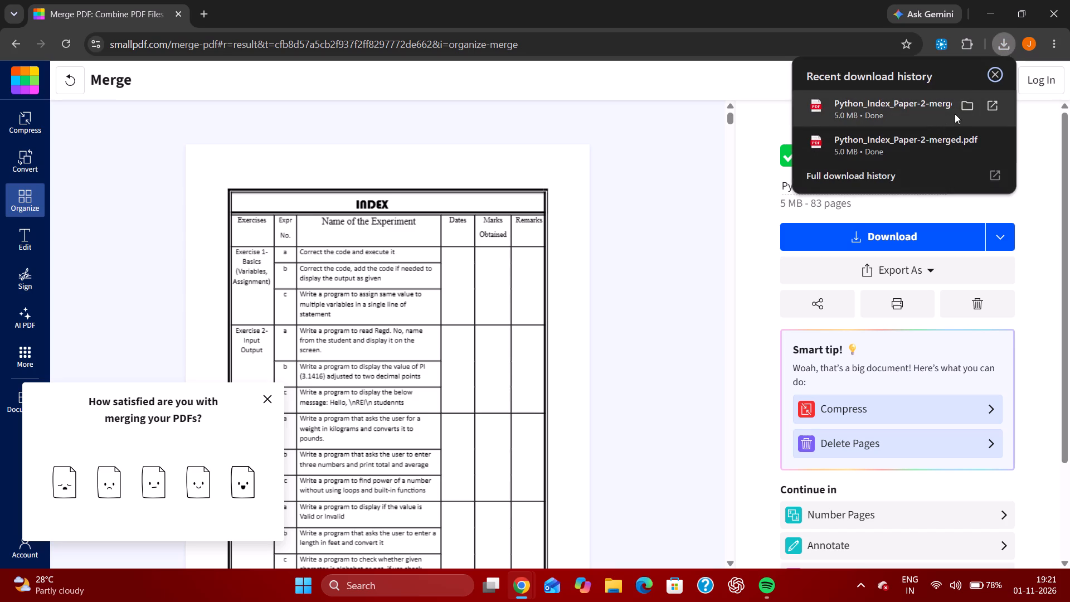
click(964, 109)
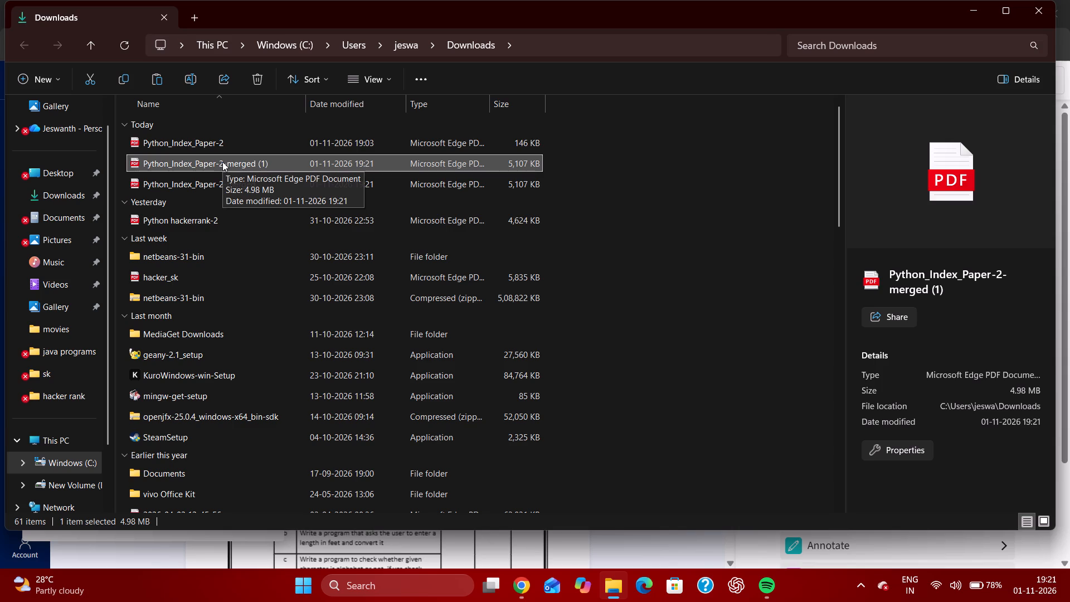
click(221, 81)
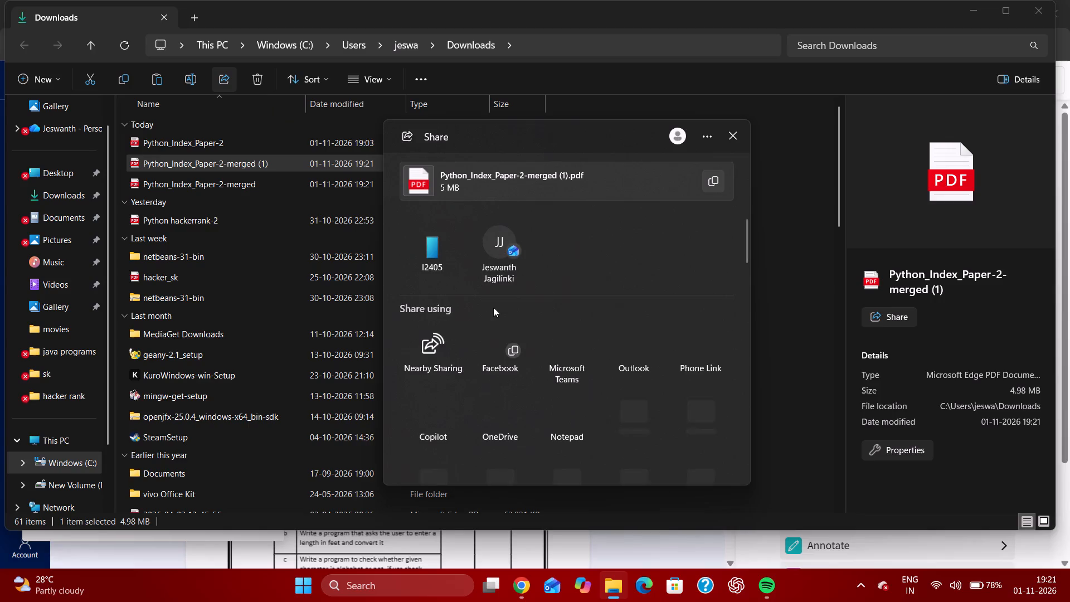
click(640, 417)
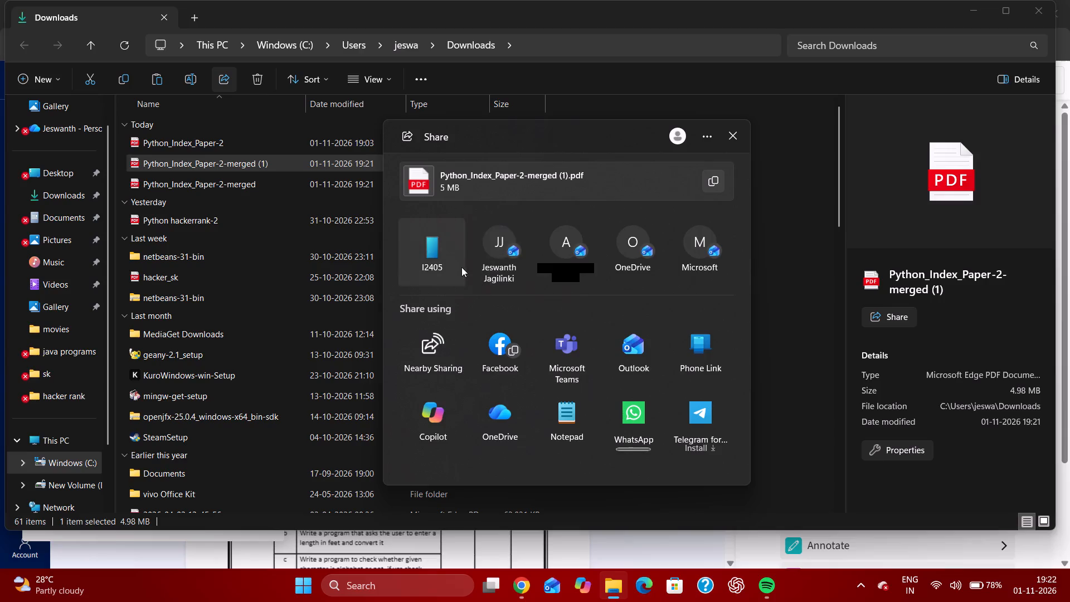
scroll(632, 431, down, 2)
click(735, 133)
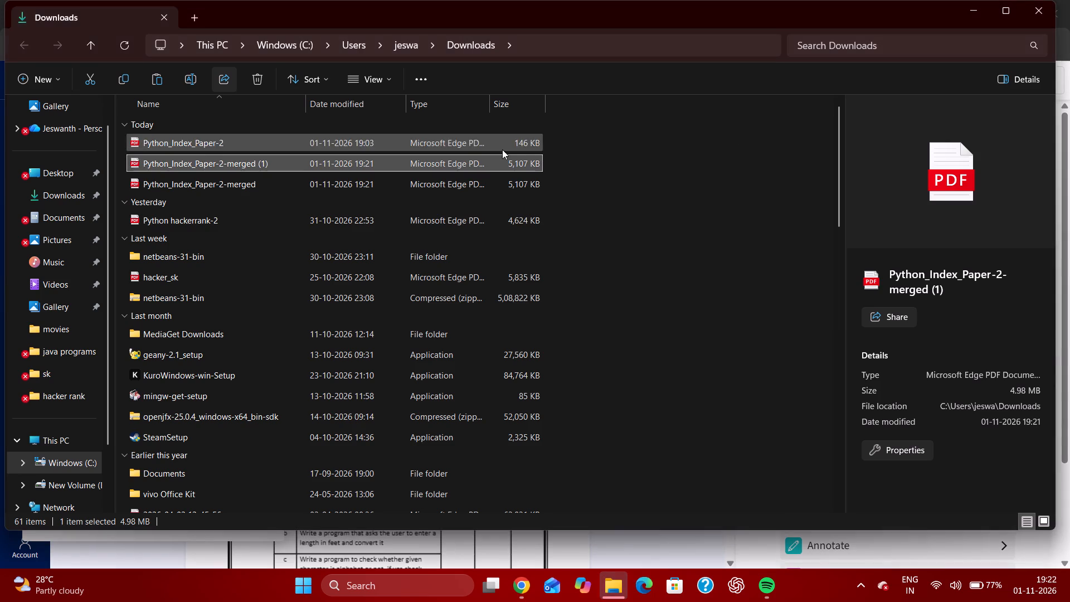
Open Python_Index_Paper-2-merged (1) in a maximized Microsoft Edge window and check its opening pages: index, leaderboard, U1-HARD3 and U1-HARD5.
double_click(463, 167)
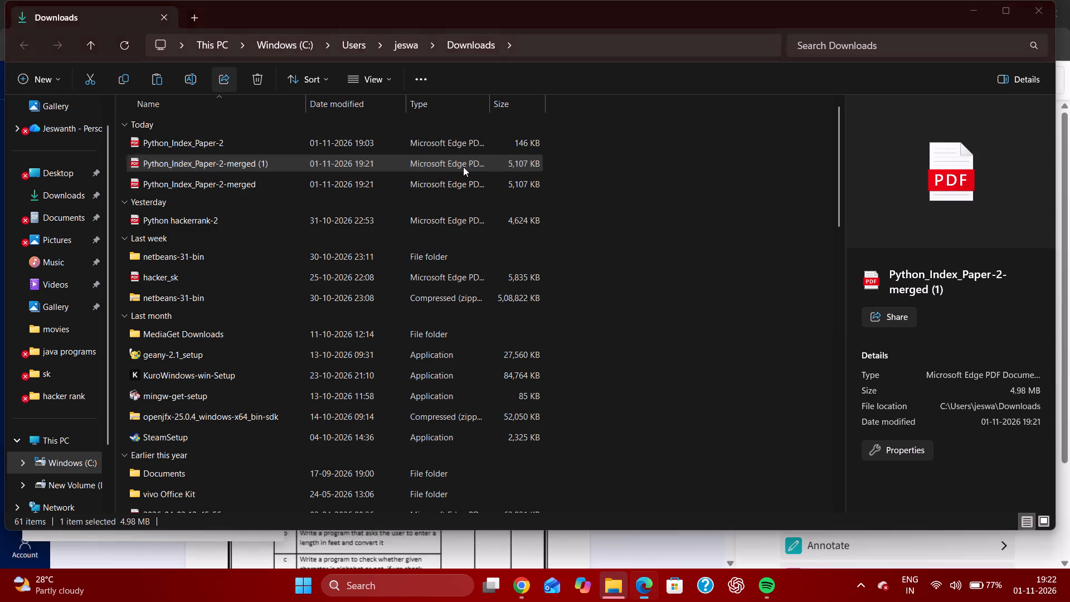
click(493, 13)
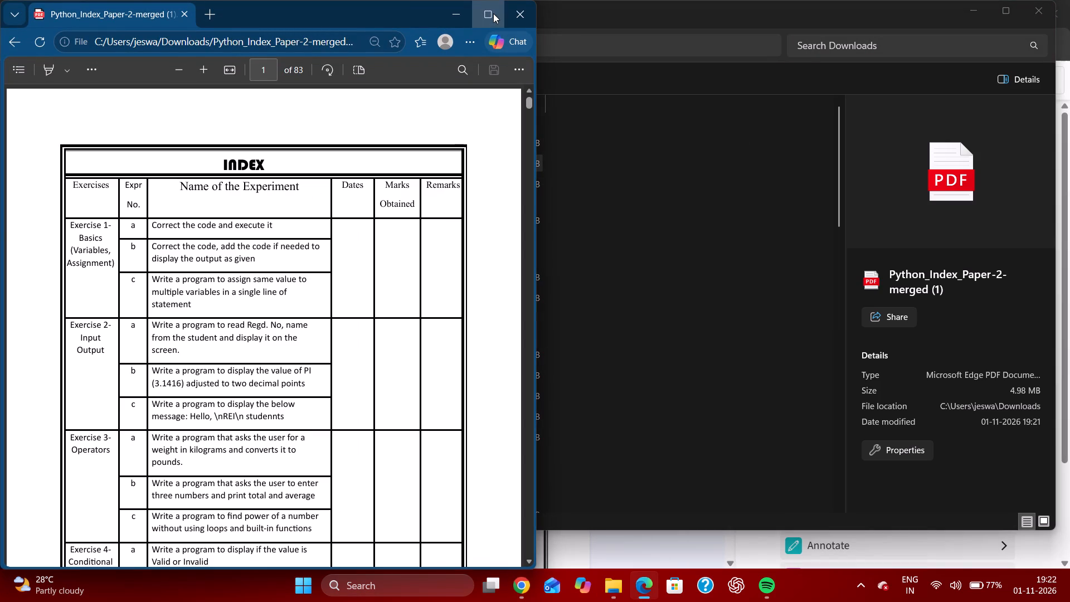
scroll(572, 237, down, 4)
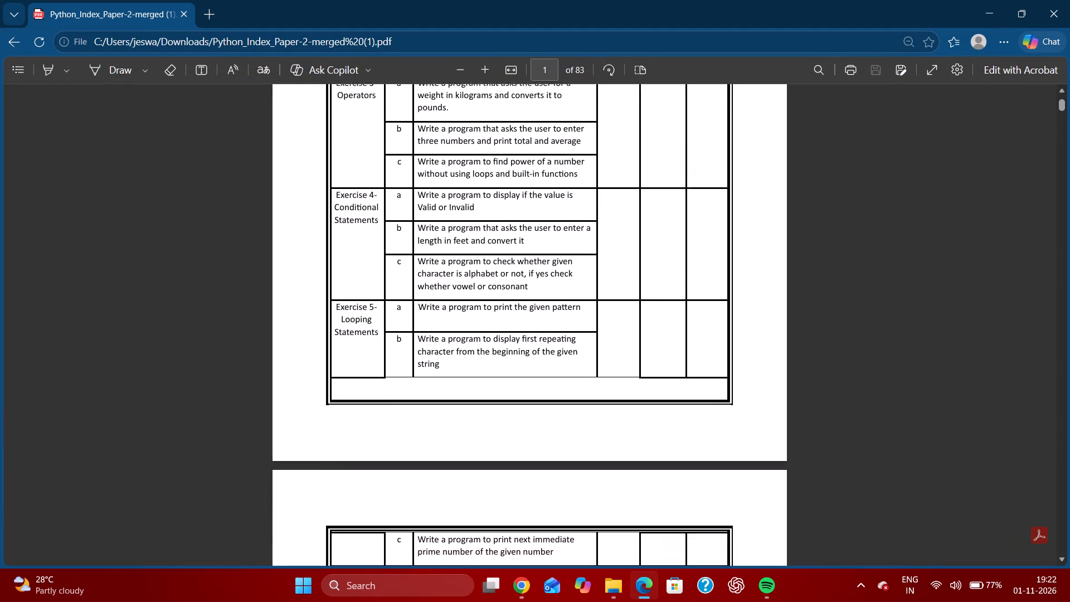
scroll(572, 237, down, 8)
scroll(572, 237, up, 2)
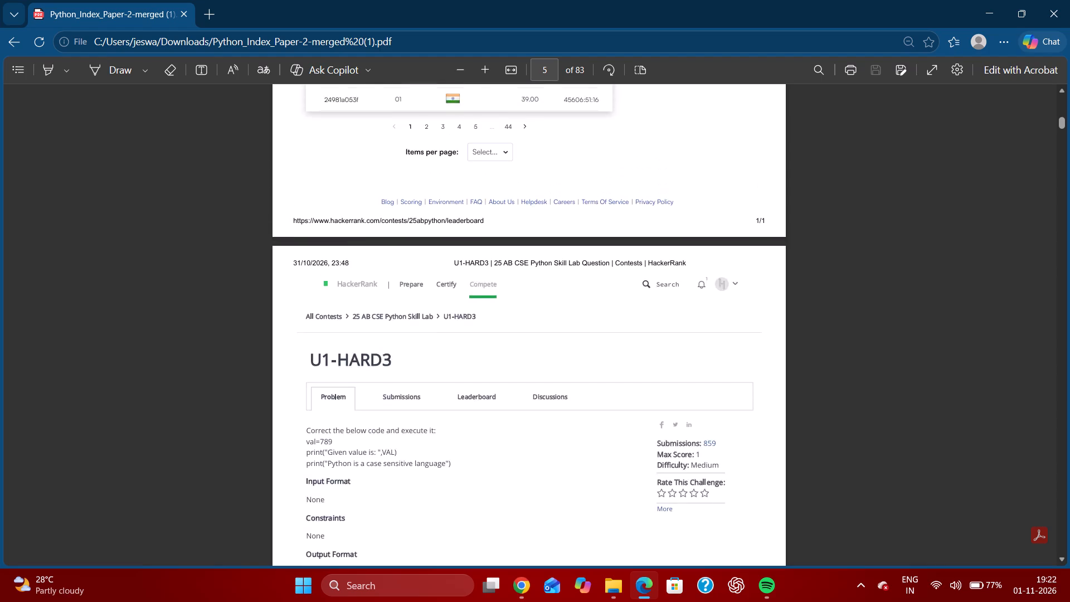
scroll(572, 237, up, 4)
scroll(572, 237, down, 6)
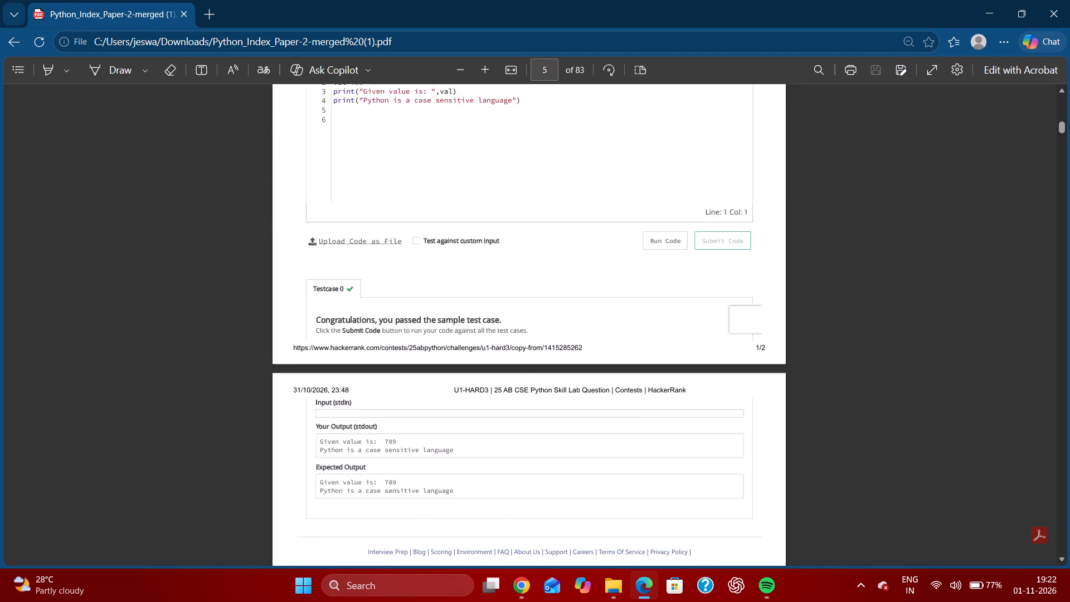
scroll(572, 237, up, 7)
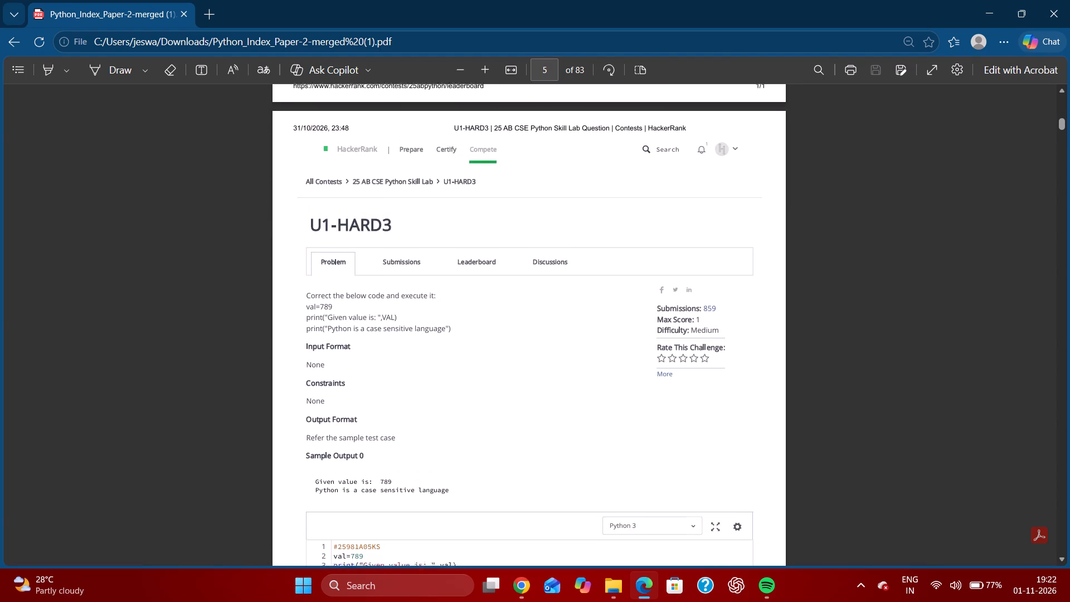
scroll(572, 237, down, 8)
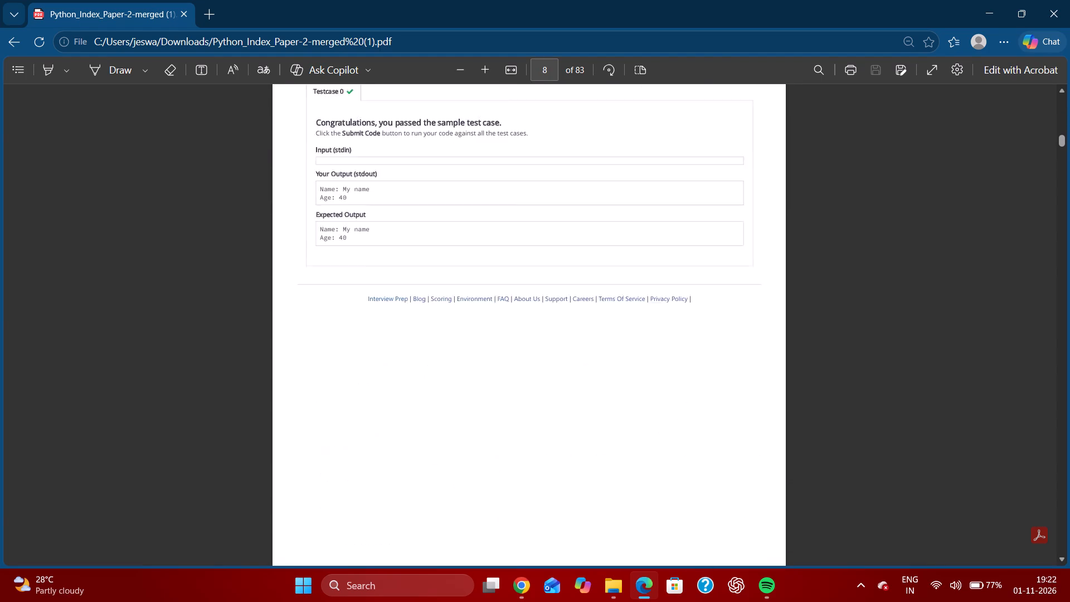
Check the pages where U1-HARD5 ends and Multiple assignment (Basics) begins, and return to the start of U1-HARD5.
key(Down)
key(Down)
key(Down)
key(Down)
key(Down)
key(Down)
key(Down)
key(Down)
key(Down)
key(Down)
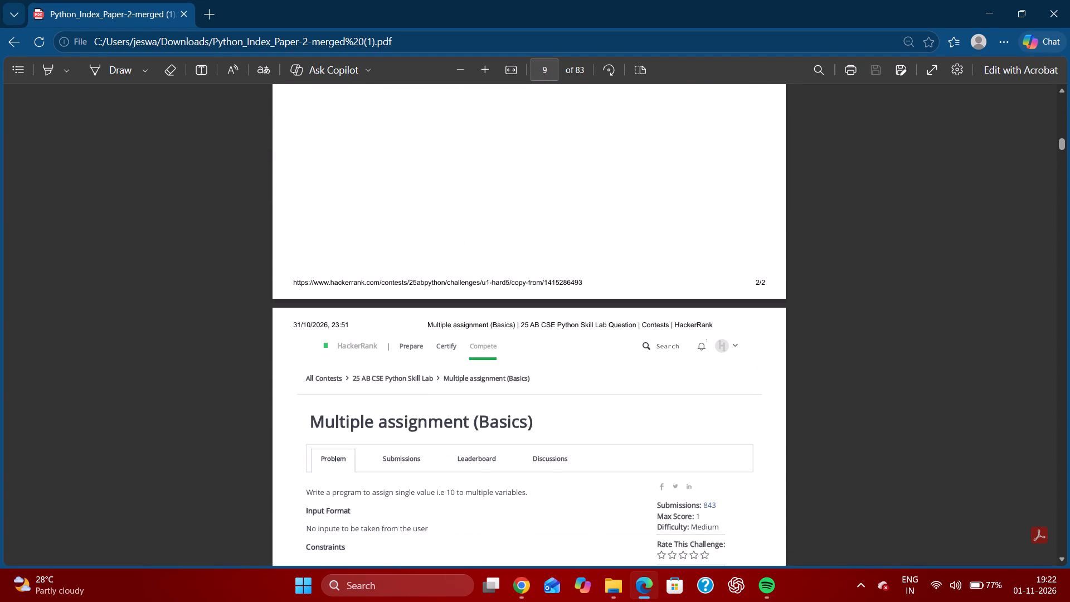
key(Down)
key(Down)
key(Up)
key(Up)
key(Up)
key(Up)
key(Up)
key(Up)
key(Up)
key(Up)
key(Up)
key(Up)
key(Up)
key(Up)
key(Up)
key(Up)
key(Up)
key(Up)
key(Up)
key(Up)
key(Up)
key(Up)
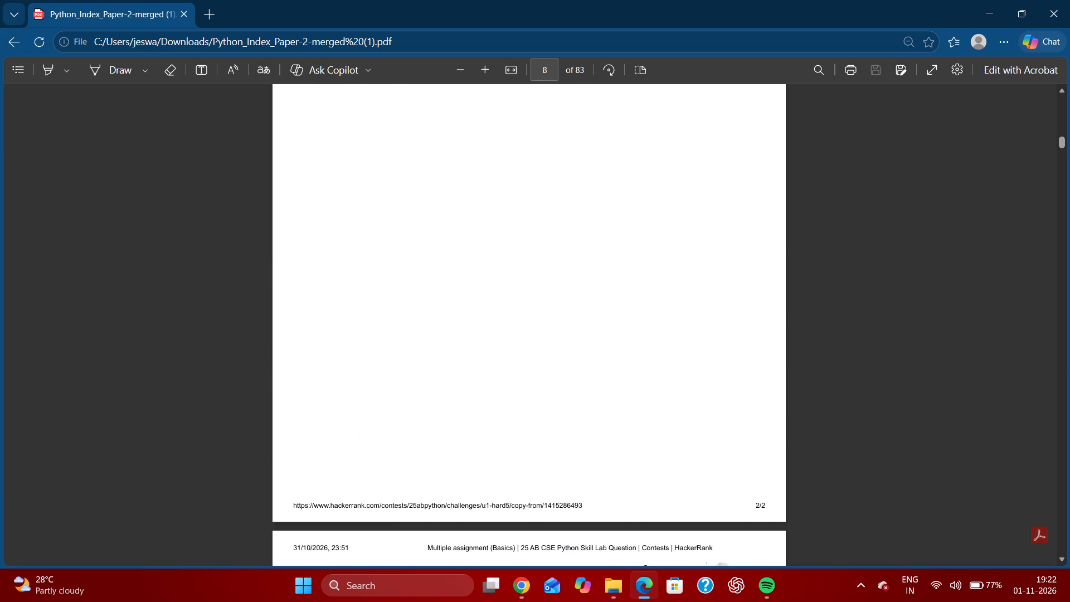
Review the U1-HARD5 pages again and continue through the Multiple assignment (Basics) problem, code and test case result.
key(Down)
key(Down)
key(Down)
key(Down)
key(Down)
key(Down)
key(Down)
key(Down)
key(Down)
key(Down)
key(Down)
key(Down)
key(Down)
key(Down)
key(Down)
key(Down)
key(Down)
key(Down)
key(Down)
key(Down)
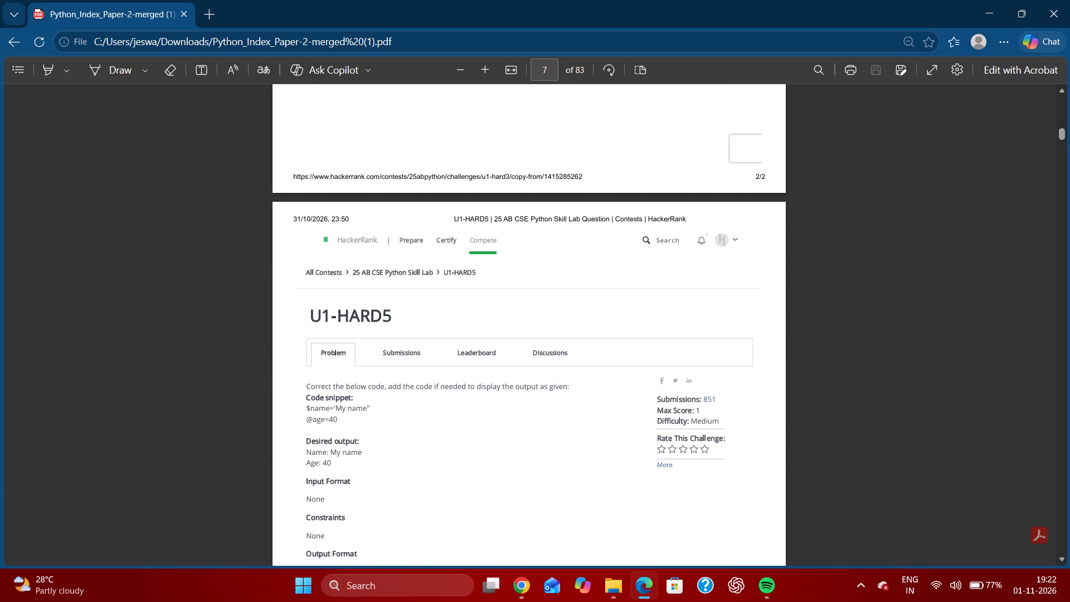
key(Down)
key(Down)
key(Down)
key(Down)
key(Down)
key(Down)
key(Down)
key(Down)
key(Down)
key(Down)
key(Down)
key(Down)
key(Down)
key(Down)
key(Down)
key(Down)
key(Down)
key(Down)
key(Down)
key(Down)
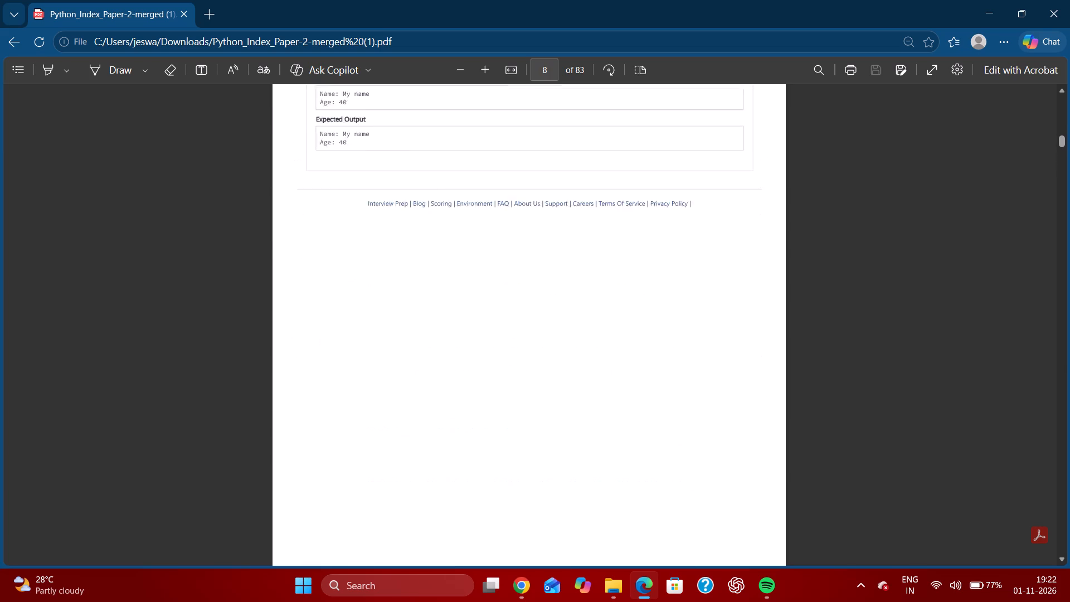
key(Down)
key(Down)
key(Down)
key(Down)
key(Down)
key(Down)
key(Down)
key(Down)
key(Down)
key(Down)
key(Down)
key(Down)
key(Down)
key(Down)
key(Down)
key(Down)
key(Down)
key(Down)
key(Down)
key(Down)
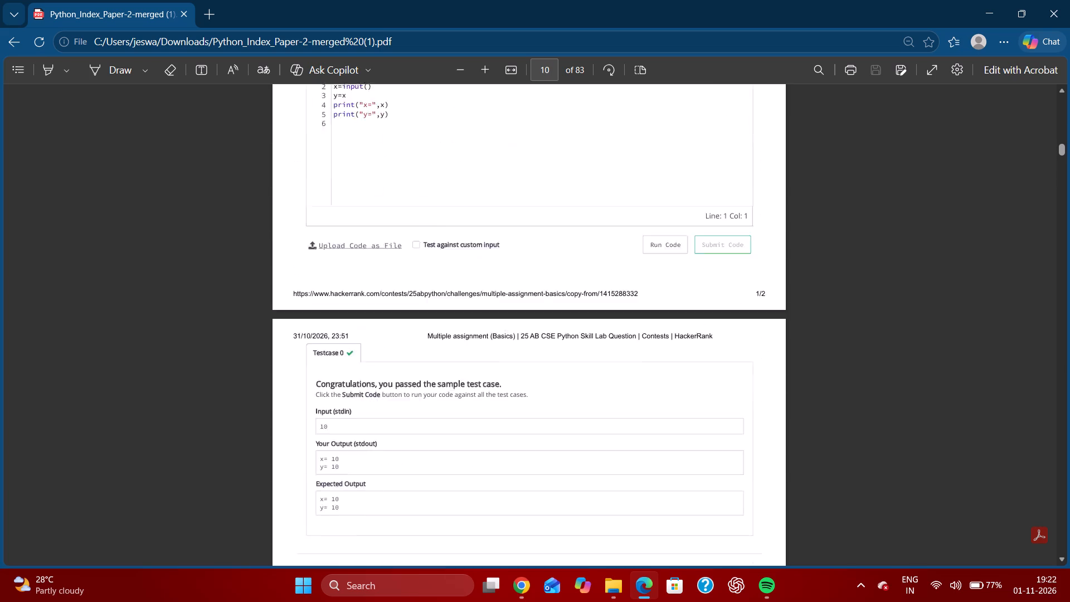
Check the U1-EASY2 pages, including the test case result, and continue into the U1-HARD4 code and output.
key(Down)
key(Down)
key(Down)
key(Down)
key(Down)
key(Down)
key(Down)
key(Down)
key(Down)
key(Down)
key(Down)
key(Down)
key(Down)
key(Down)
key(Down)
key(Down)
key(Down)
key(Down)
key(Down)
key(Down)
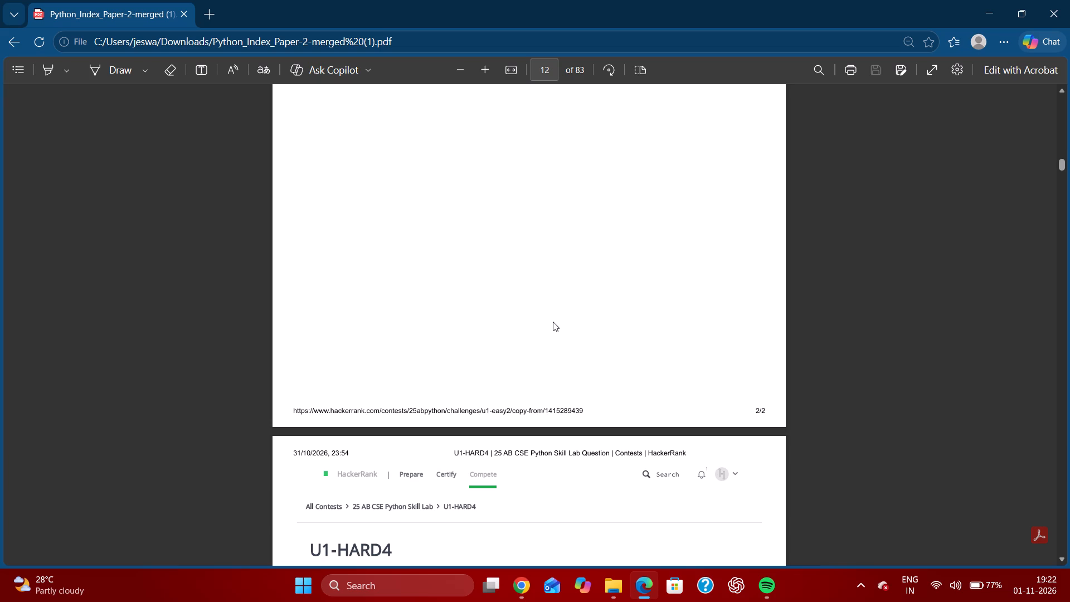
scroll(467, 426, down, 5)
scroll(467, 426, up, 7)
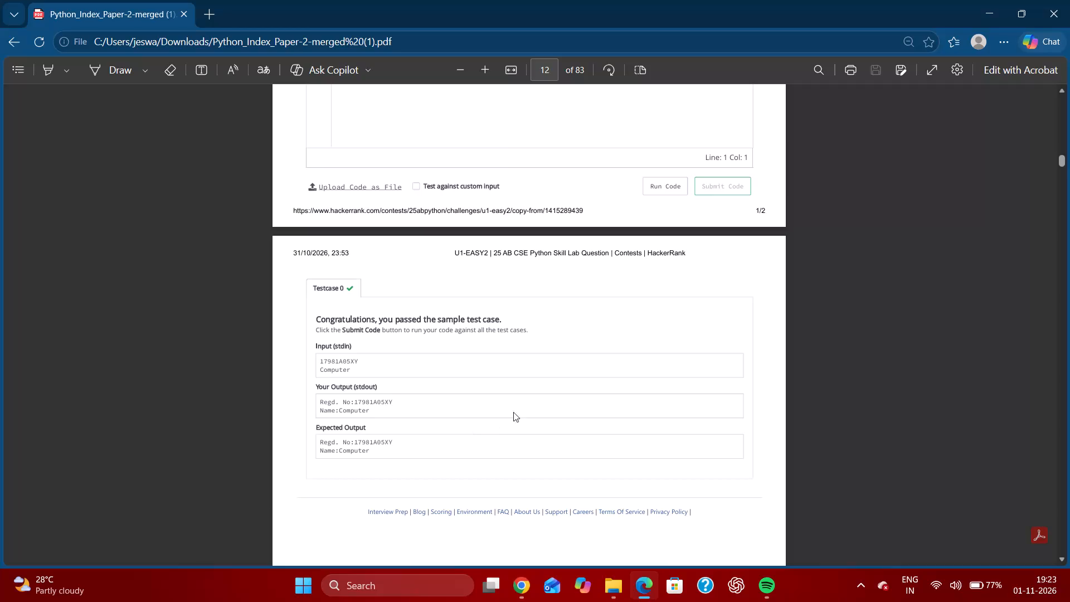
scroll(524, 431, down, 10)
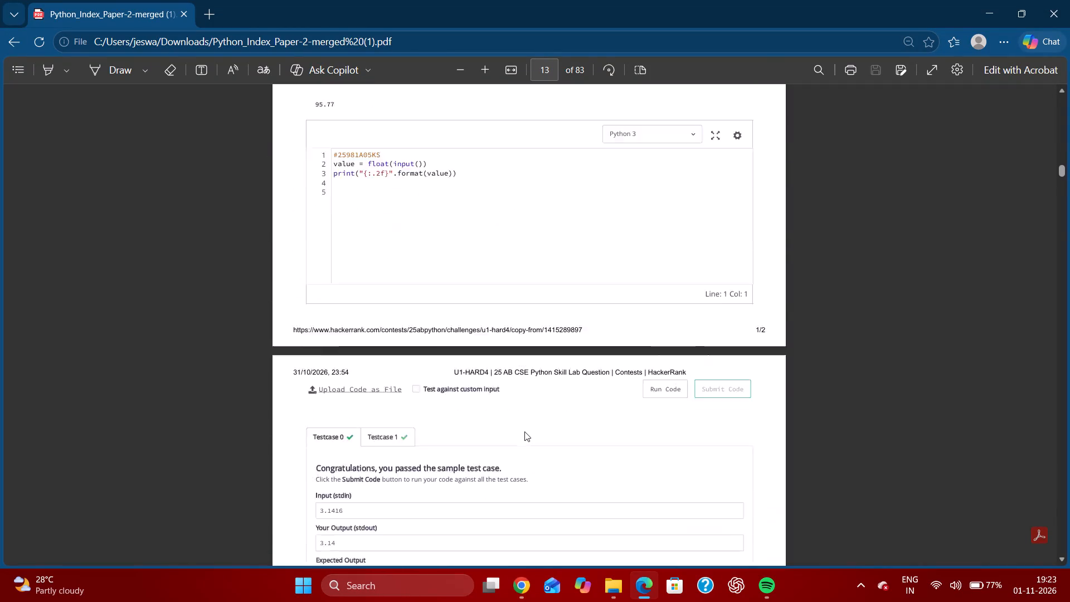
Skim the remaining pages of the merged PDF, from U1-HARD4 to the final Statistics Demo page, checking their order and content.
scroll(524, 431, down, 20)
scroll(524, 431, down, 18)
scroll(524, 431, down, 10)
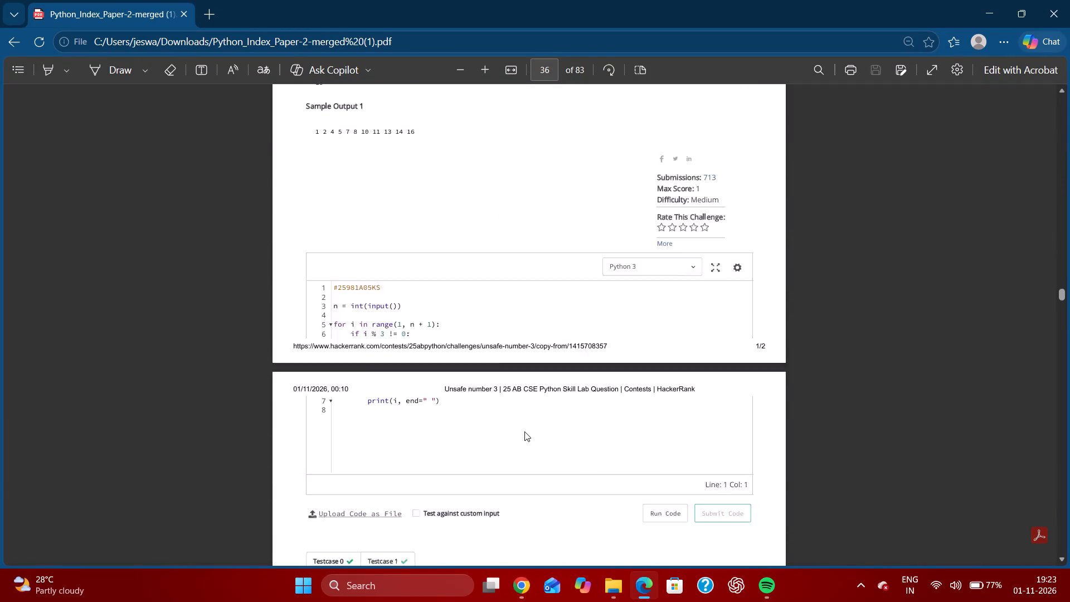
scroll(524, 431, down, 11)
scroll(524, 431, up, 9)
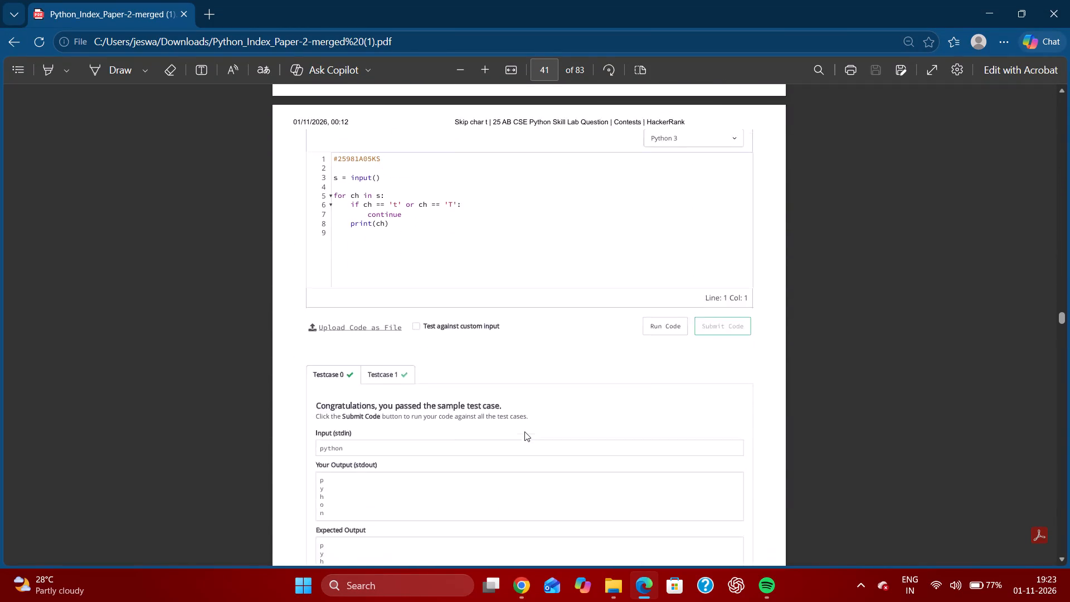
scroll(524, 431, down, 7)
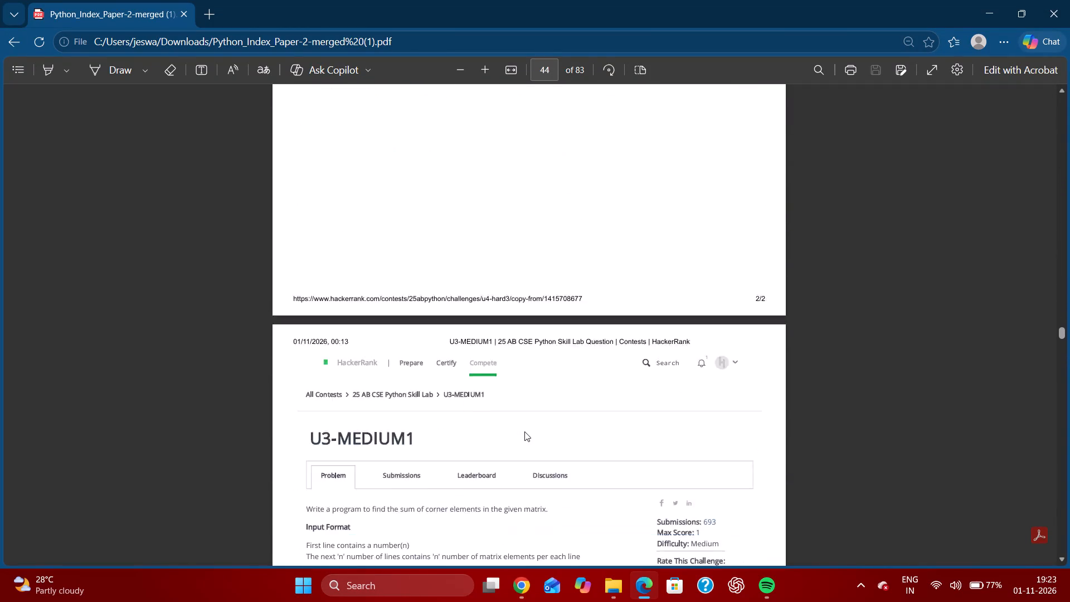
scroll(524, 431, down, 4)
scroll(524, 431, down, 20)
scroll(524, 431, down, 3)
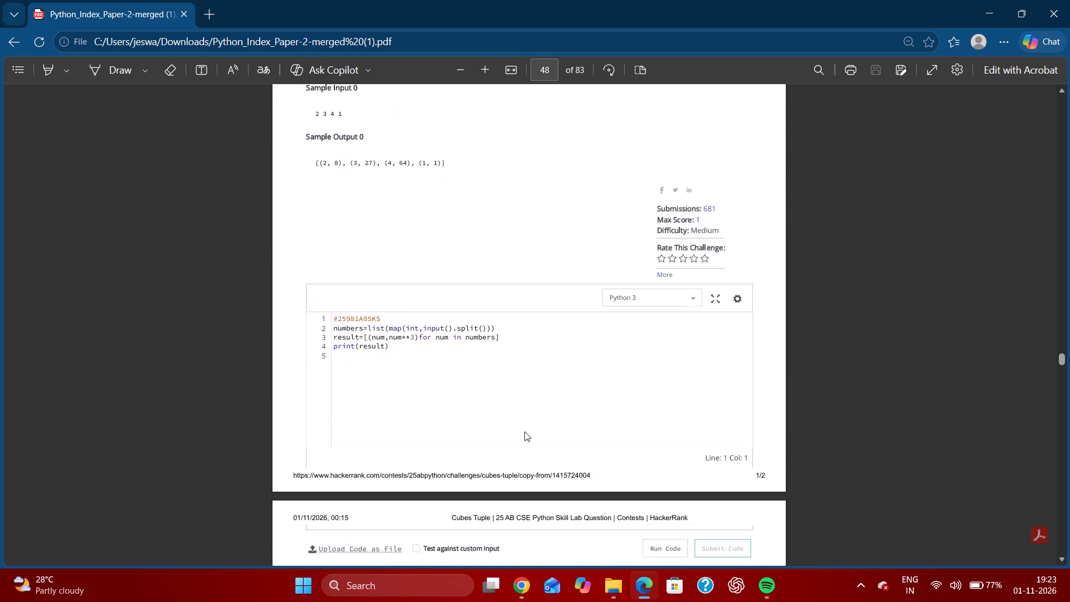
scroll(524, 431, down, 20)
scroll(524, 431, down, 18)
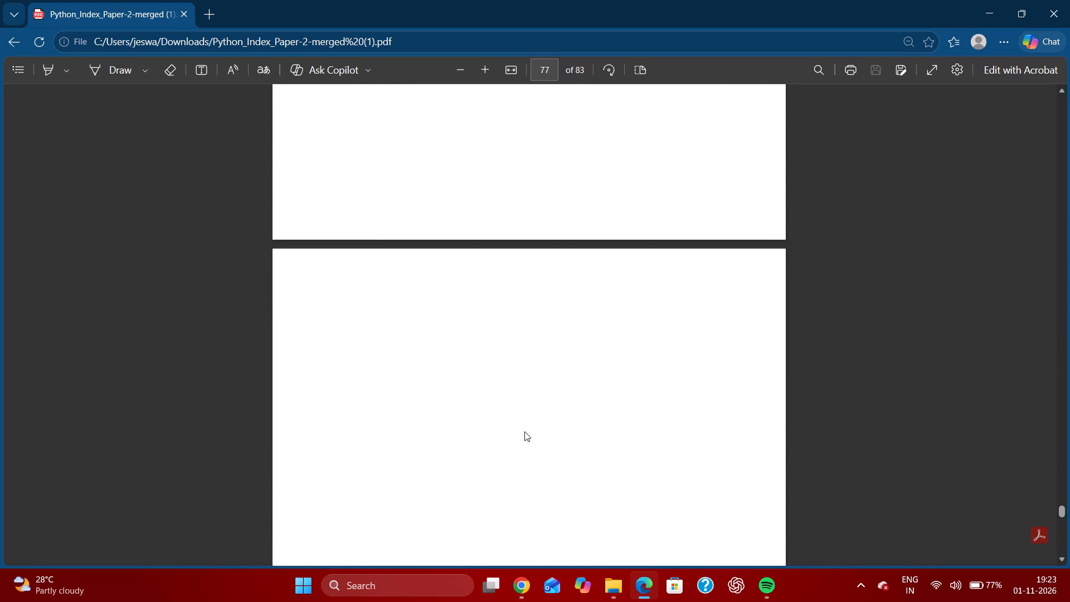
scroll(524, 431, down, 20)
scroll(524, 431, down, 4)
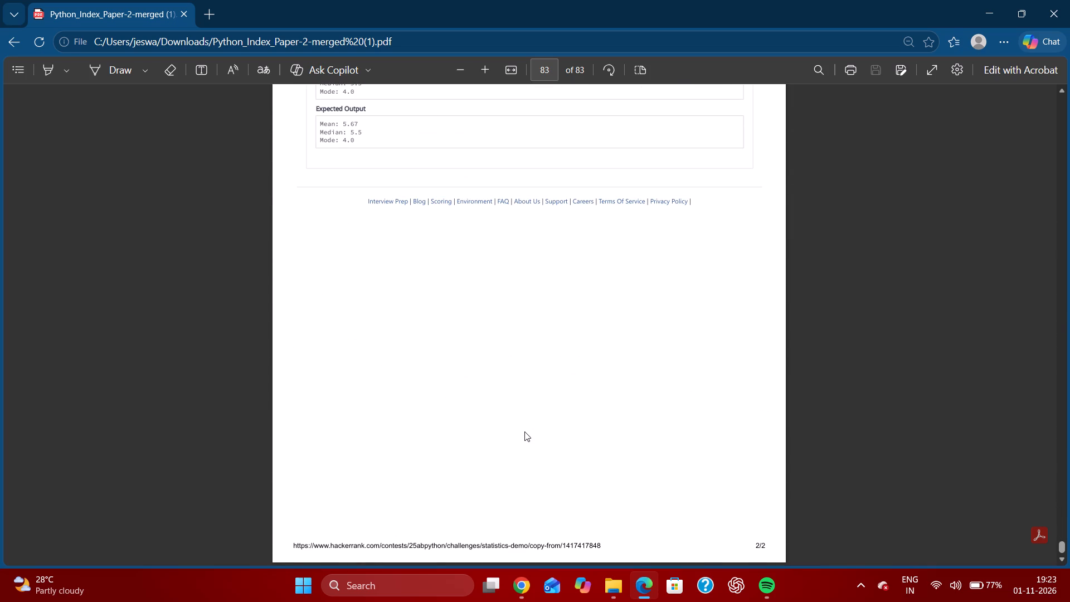
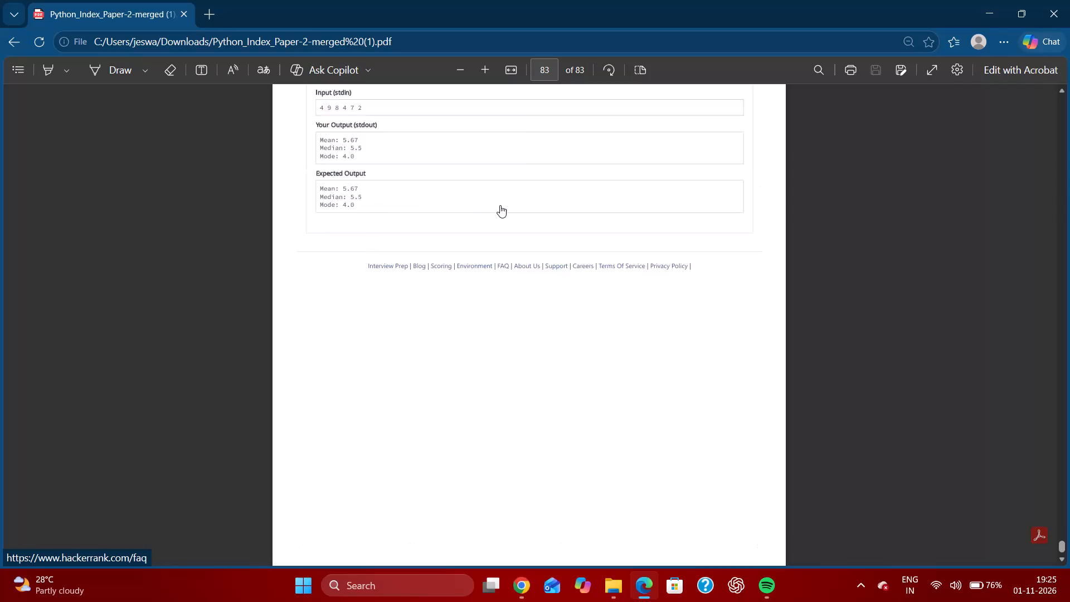
Skim the merged PDF backwards from the final Statistics Demo page to the INDEX table on page 1.
scroll(500, 205, up, 3)
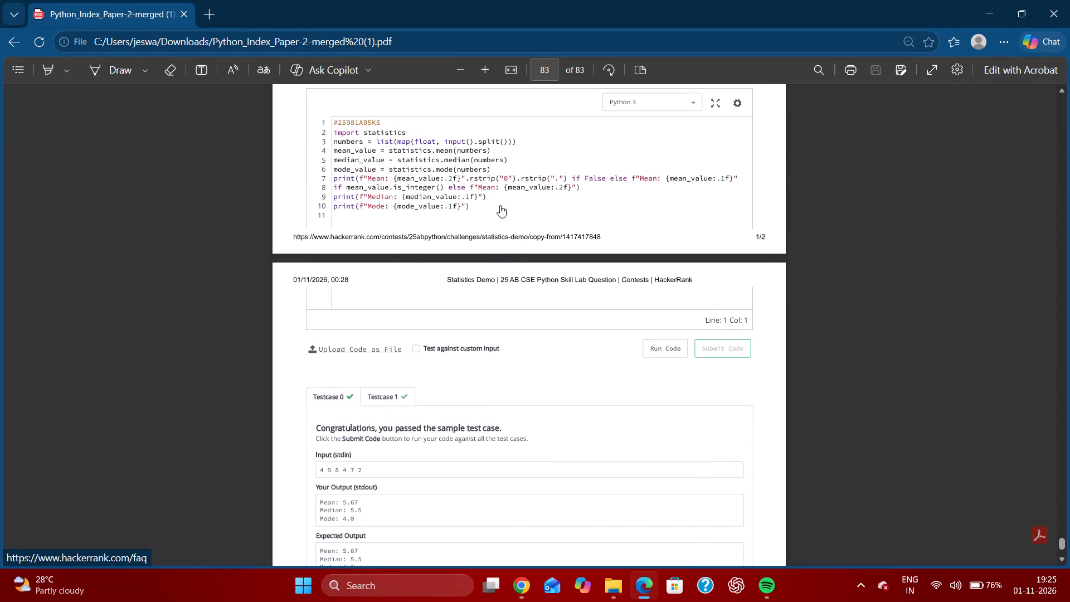
scroll(500, 205, up, 3)
scroll(500, 205, up, 20)
scroll(500, 205, up, 2)
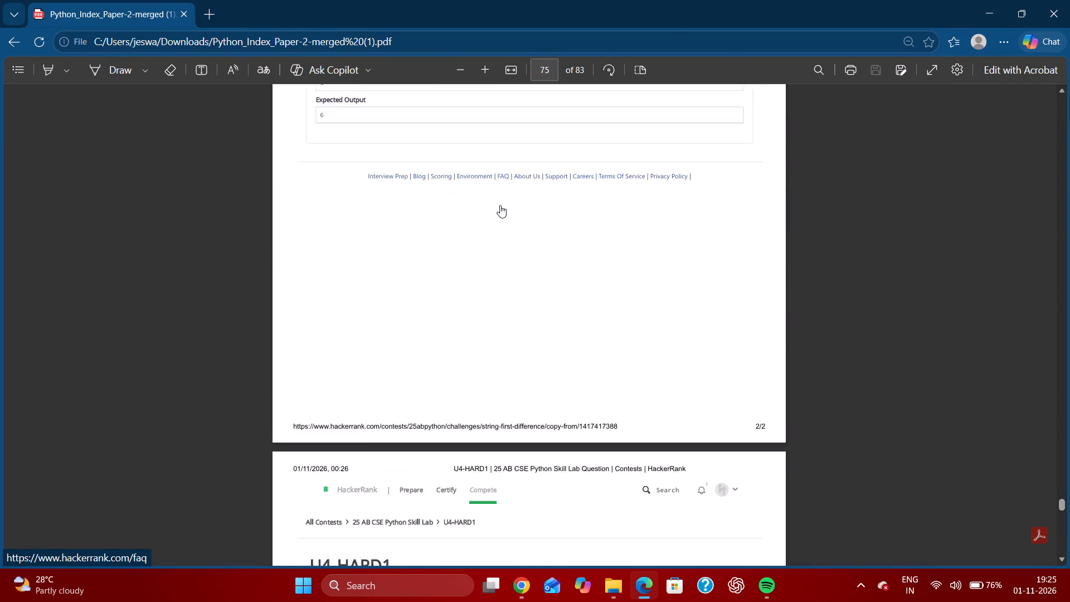
scroll(500, 205, up, 20)
scroll(500, 205, up, 20)
scroll(500, 205, up, 4)
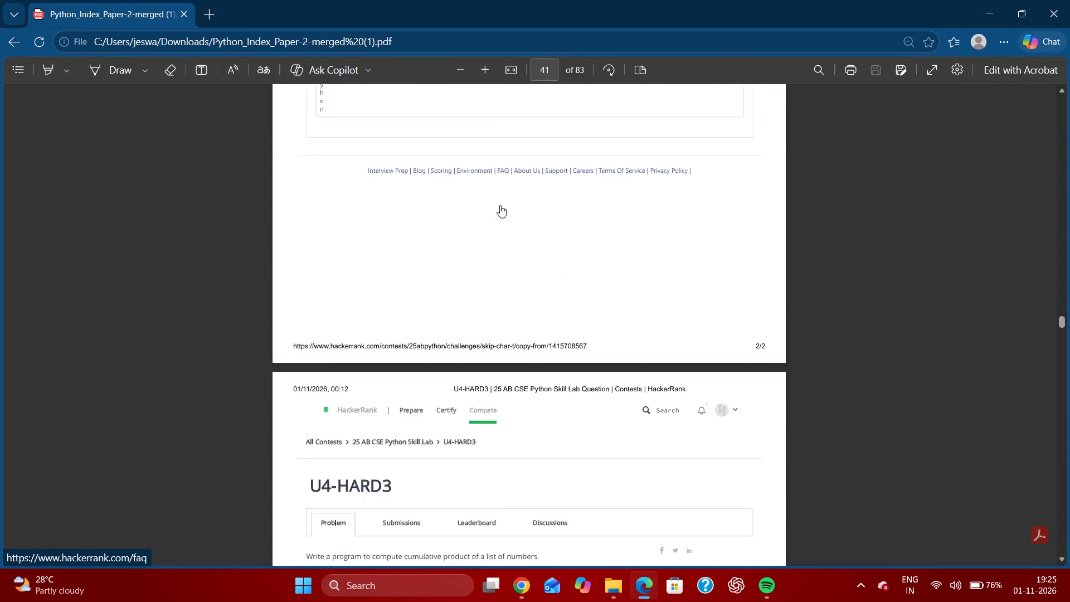
scroll(500, 205, up, 19)
scroll(500, 205, up, 11)
scroll(500, 205, up, 10)
scroll(500, 205, up, 13)
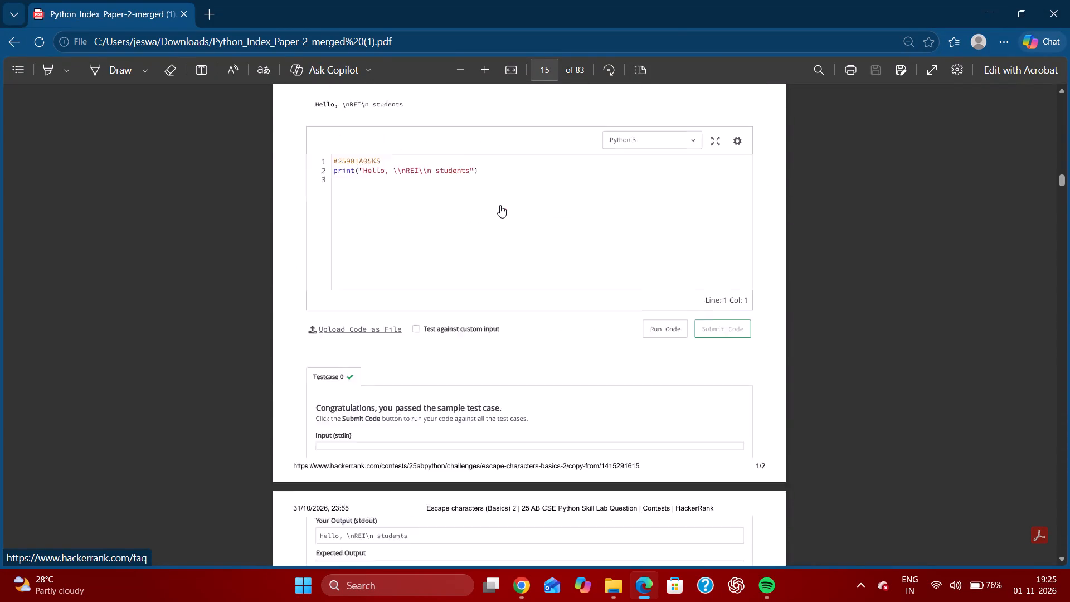
scroll(500, 205, up, 11)
scroll(500, 205, up, 12)
scroll(500, 205, up, 12)
scroll(500, 205, up, 20)
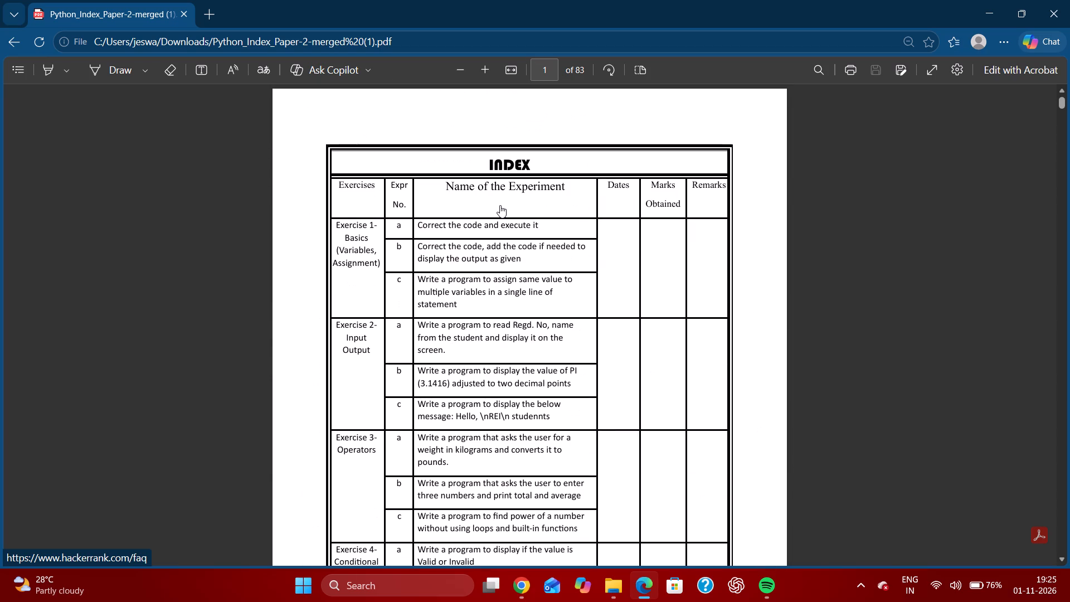
scroll(500, 205, up, 5)
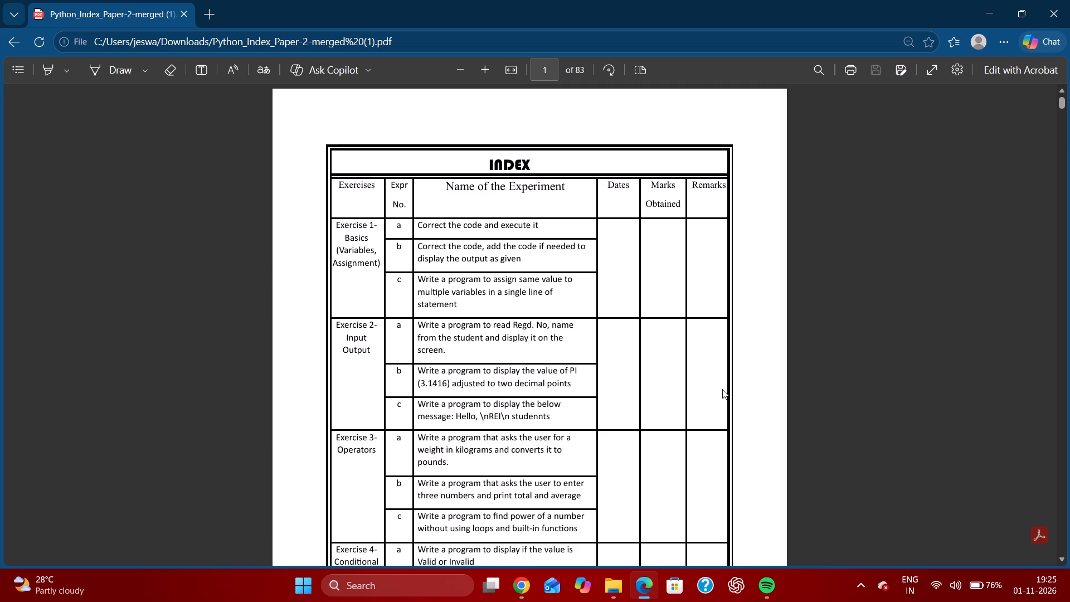
Skim the whole merged PDF again from the INDEX table through to the last Statistics Demo page.
scroll(542, 381, down, 7)
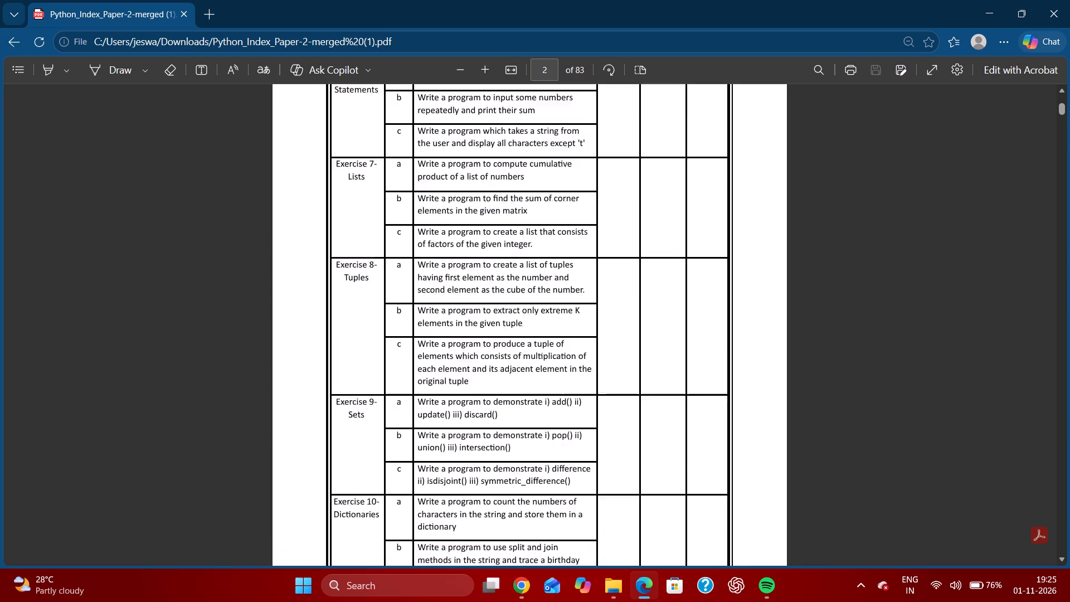
scroll(542, 381, down, 18)
scroll(542, 381, down, 8)
scroll(542, 381, down, 19)
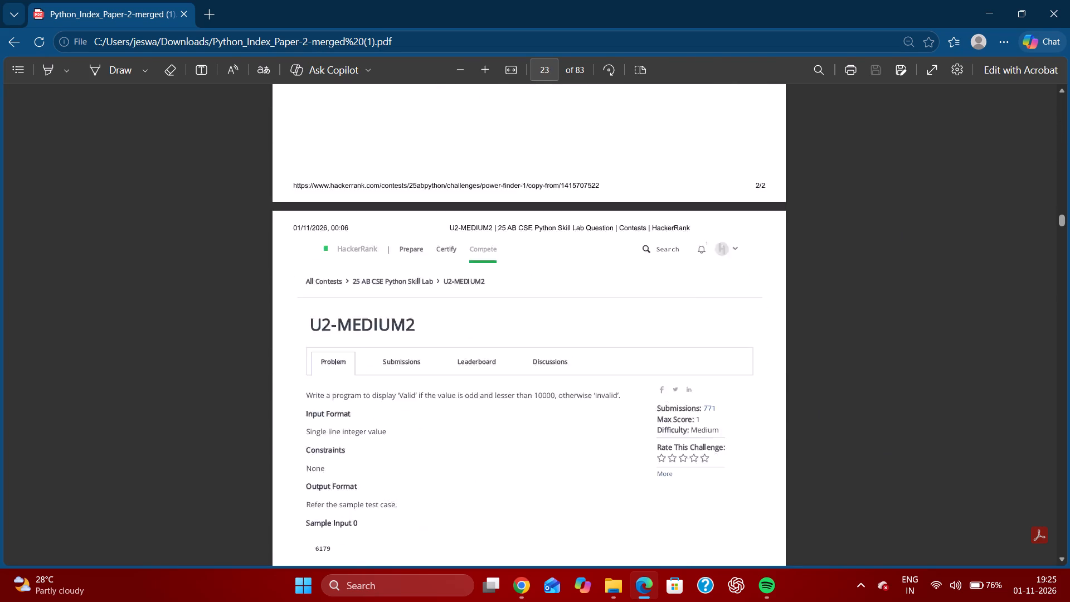
scroll(542, 381, down, 18)
scroll(542, 381, down, 15)
scroll(542, 381, down, 9)
scroll(542, 381, down, 16)
scroll(542, 381, down, 16)
scroll(542, 381, down, 19)
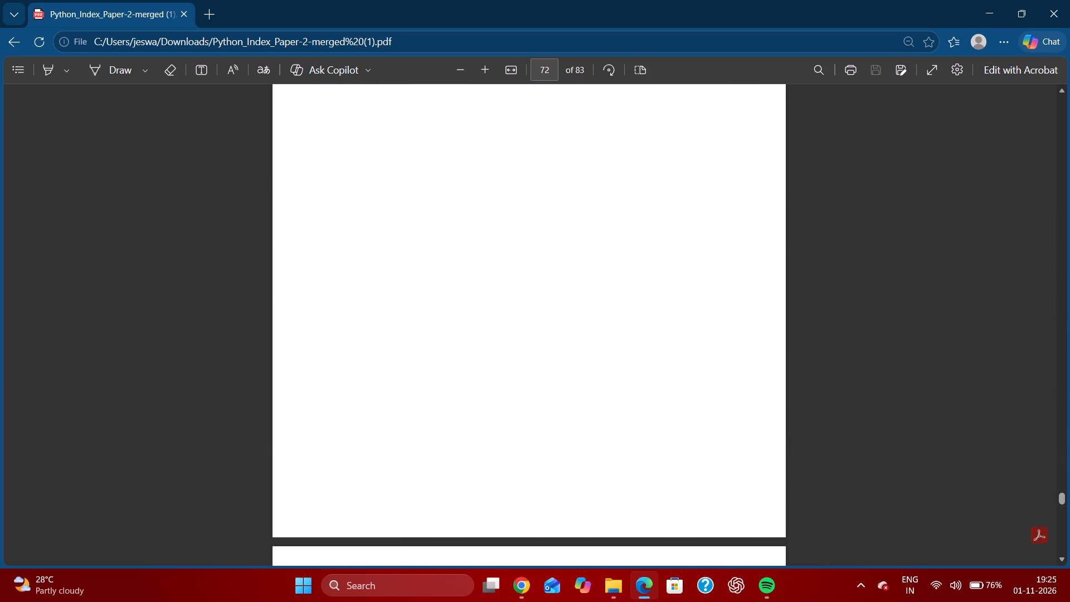
scroll(542, 381, down, 11)
scroll(542, 381, down, 10)
scroll(542, 381, down, 11)
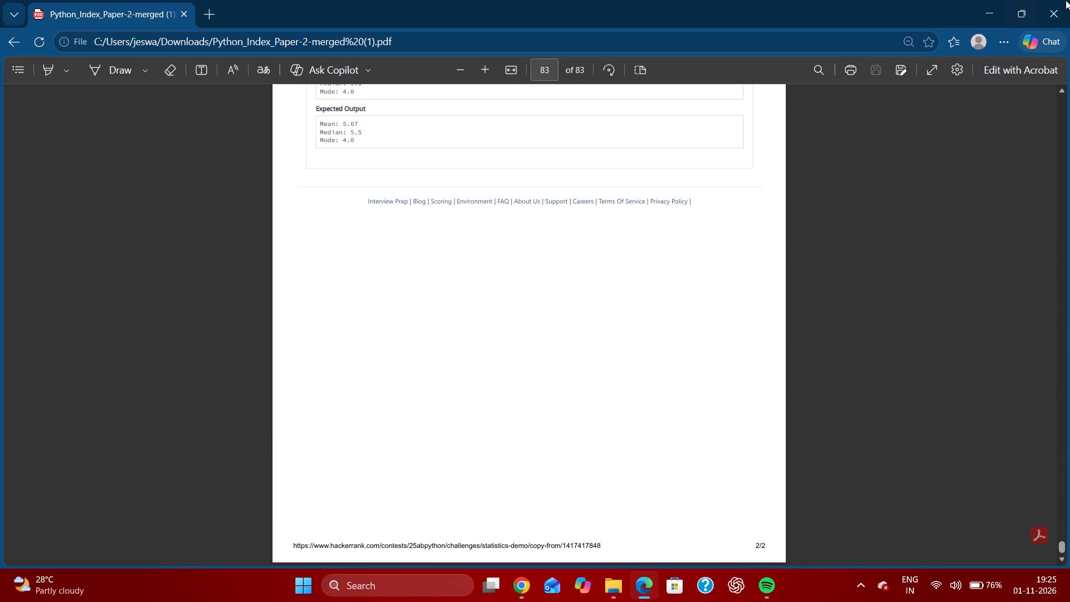
Minimize the merged PDF's window and close the Downloads folder and the Smallpdf merge result window.
click(996, 8)
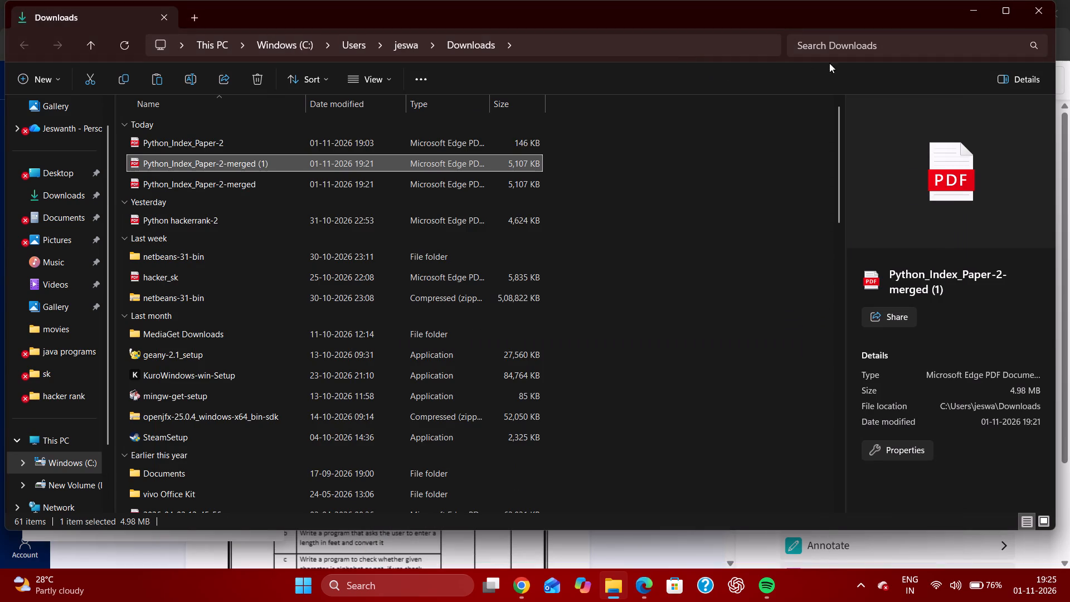
click(1038, 13)
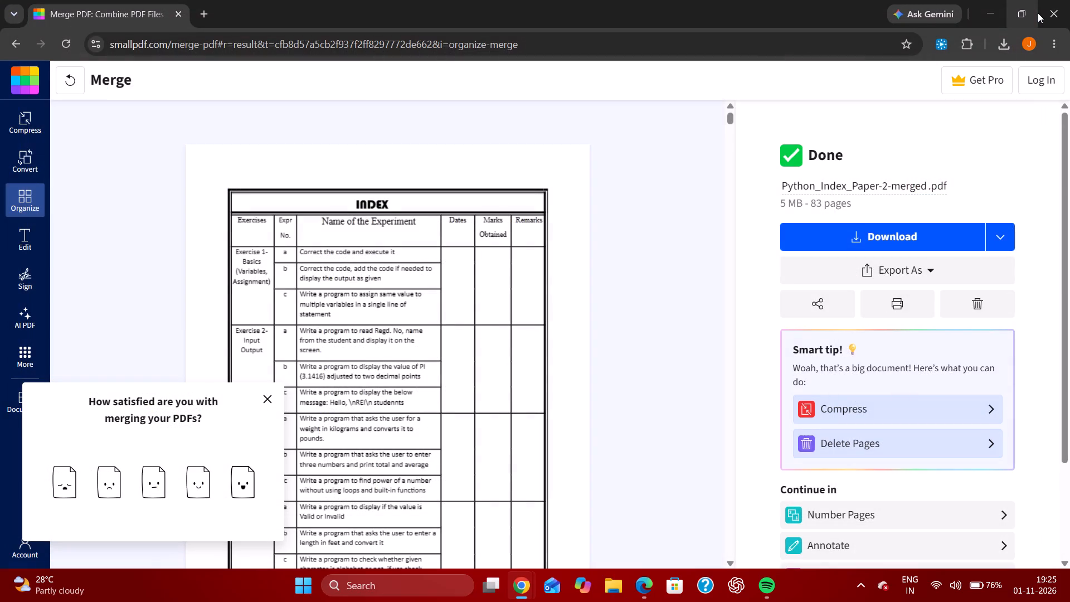
click(1061, 13)
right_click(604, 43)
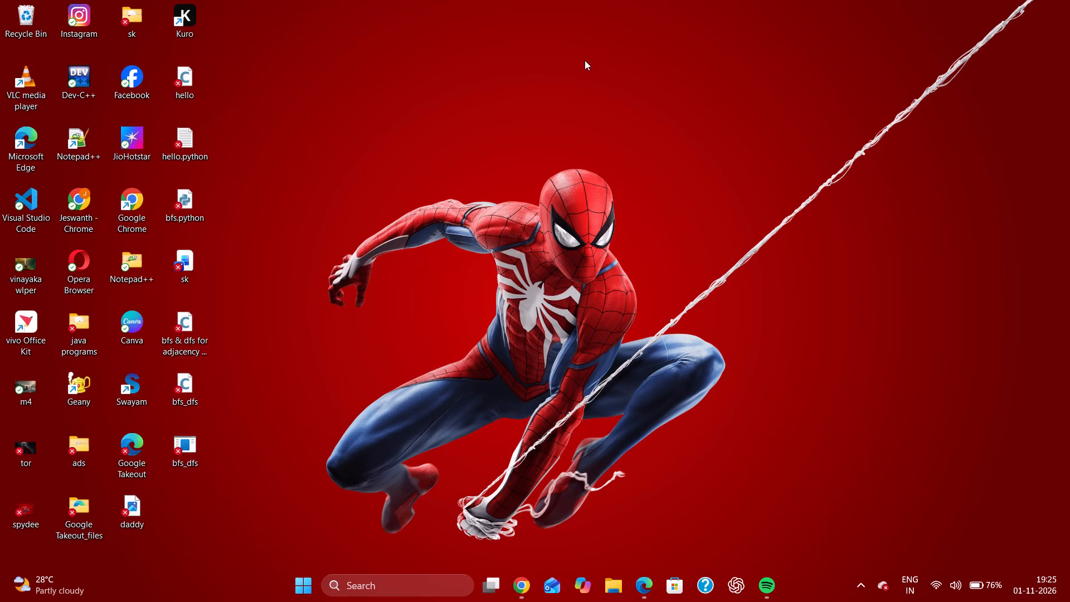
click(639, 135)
Launch Visual Studio Code from the desktop and minimize its window.
double_click(30, 205)
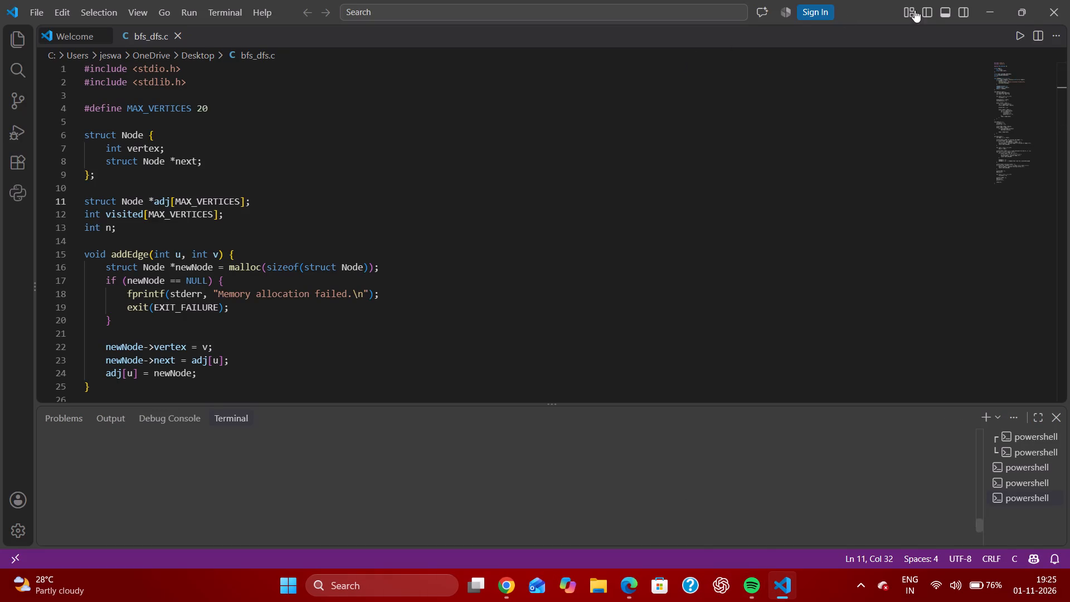
click(990, 6)
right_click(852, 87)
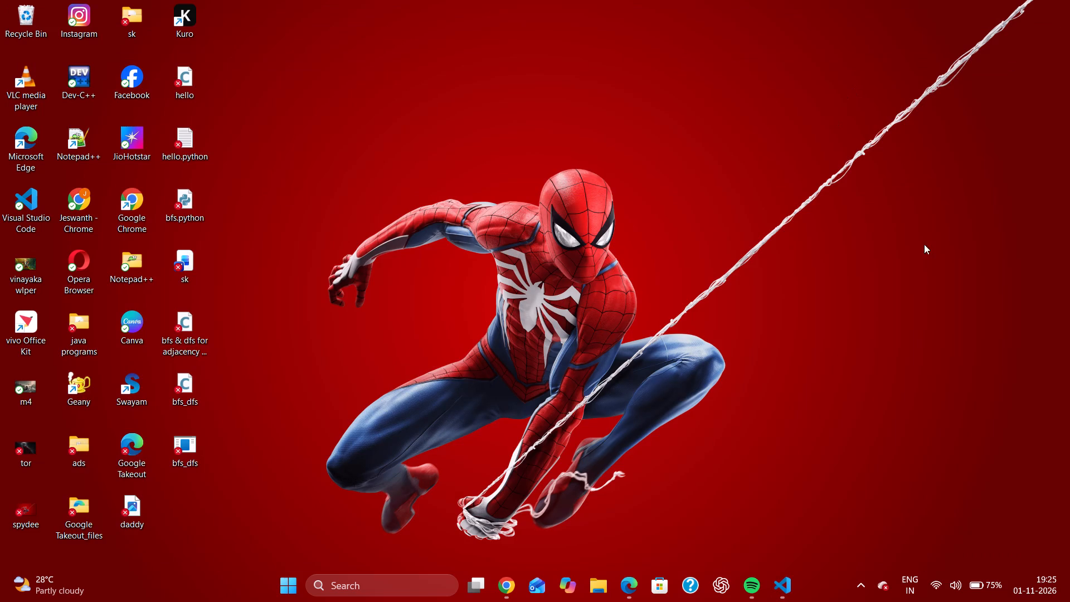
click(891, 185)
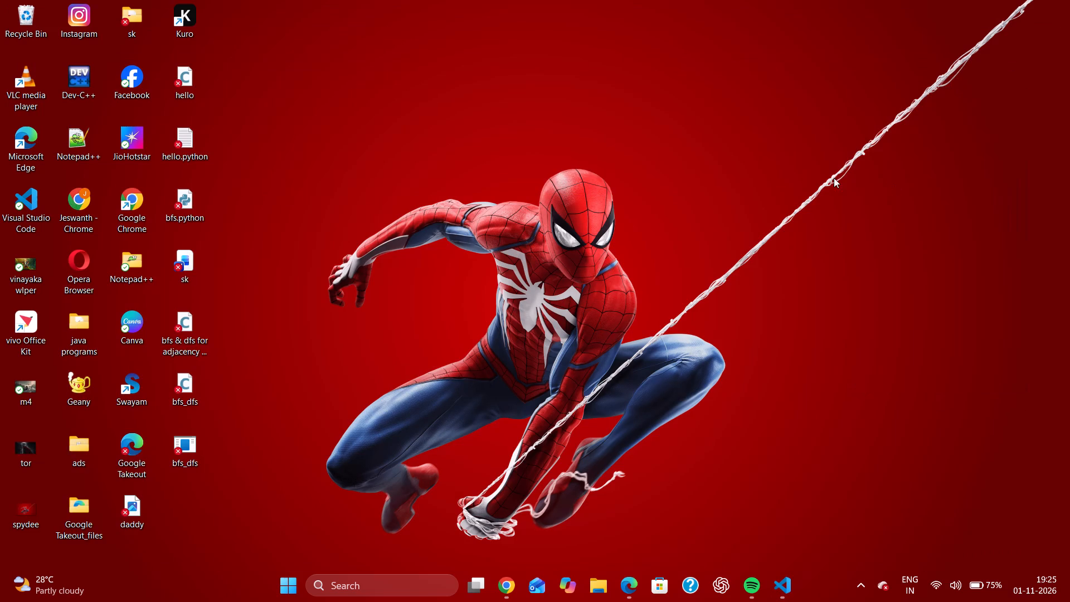
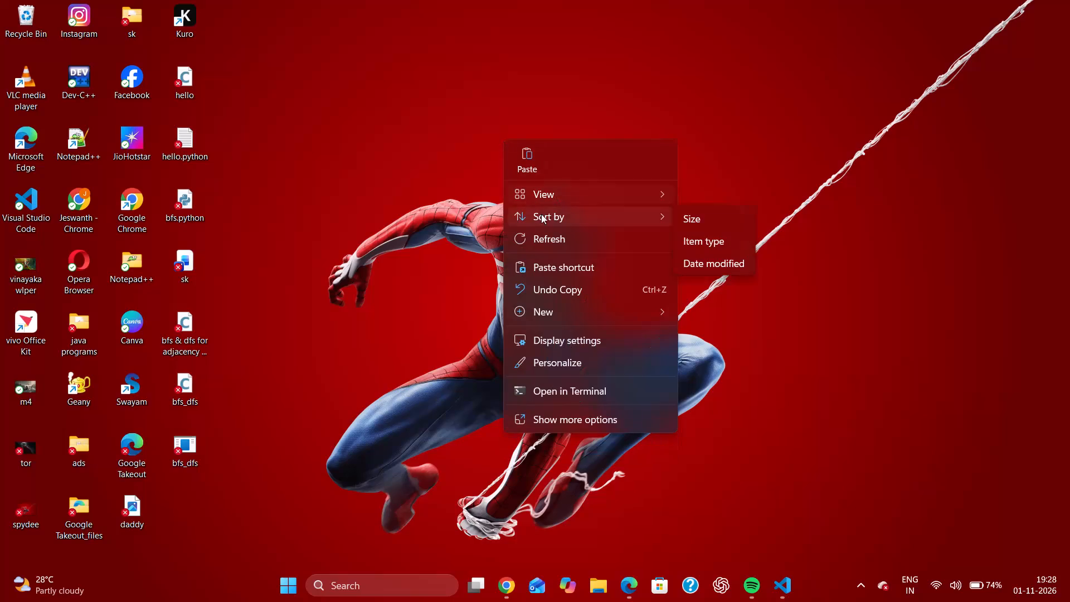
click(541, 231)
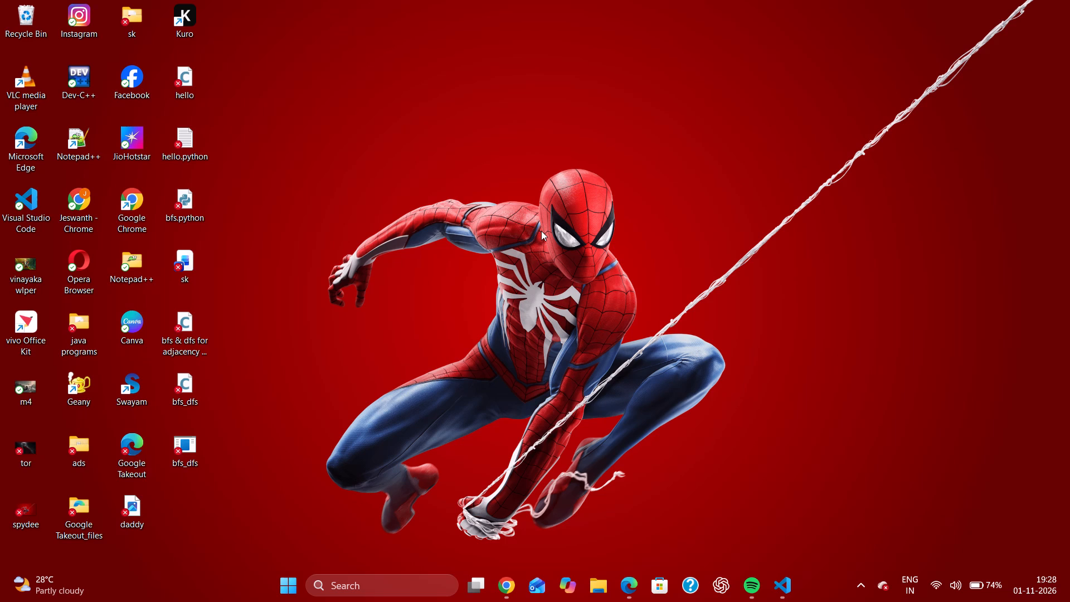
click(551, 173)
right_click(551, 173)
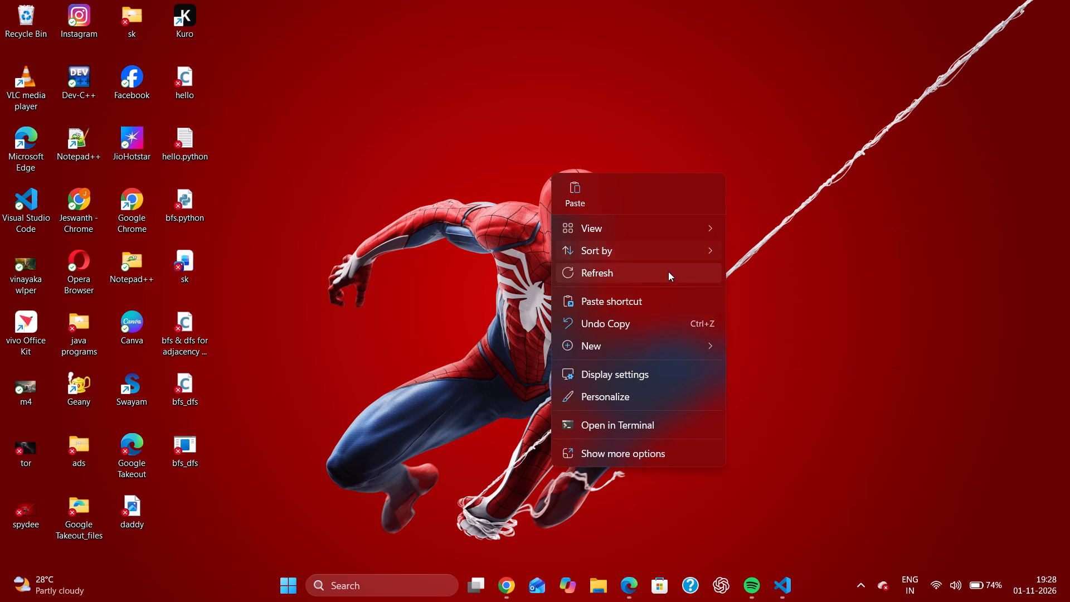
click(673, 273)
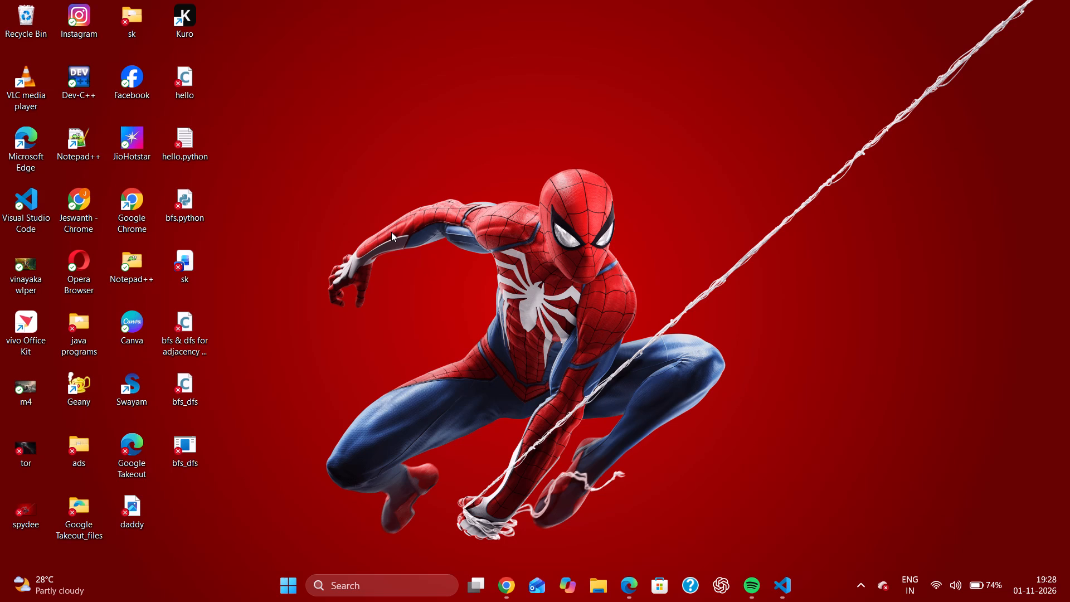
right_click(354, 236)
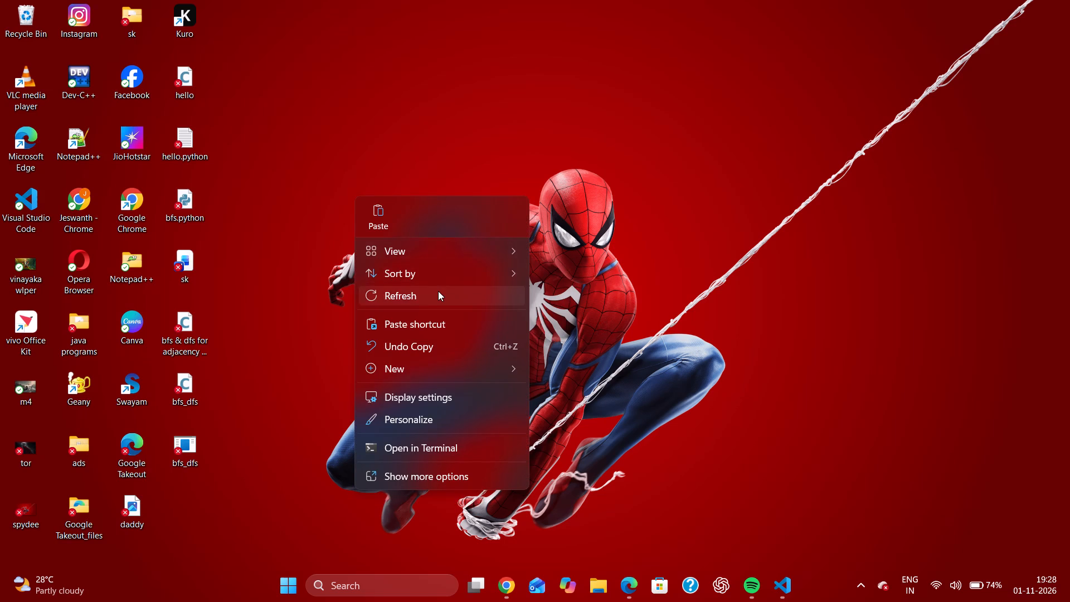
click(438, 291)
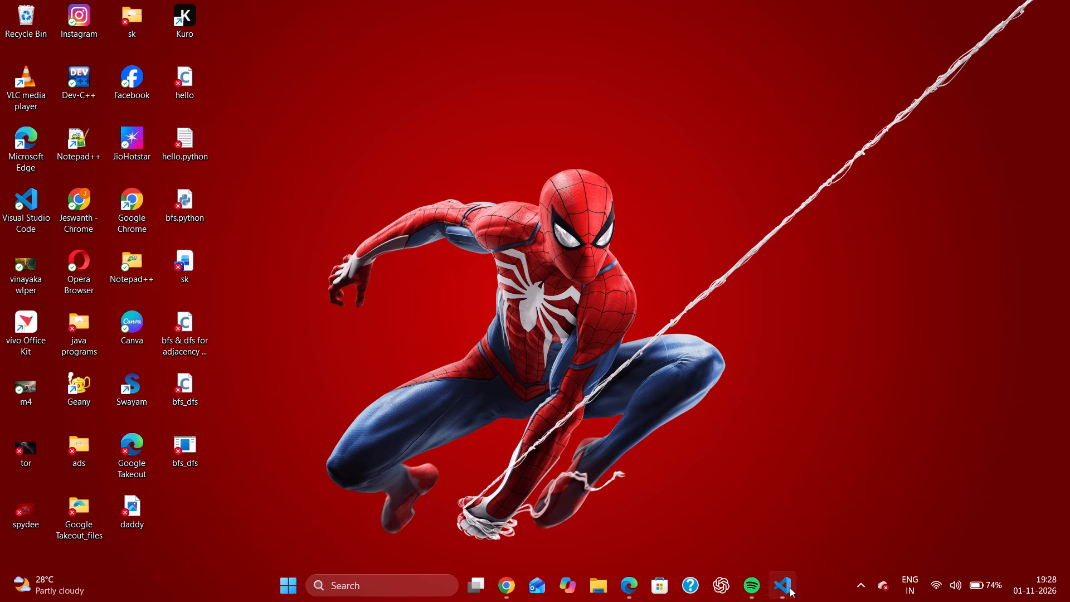
In File Explorer, share the Python_Index_Paper-2-merged (1) PDF from the Downloads folder using WhatsApp.
click(590, 584)
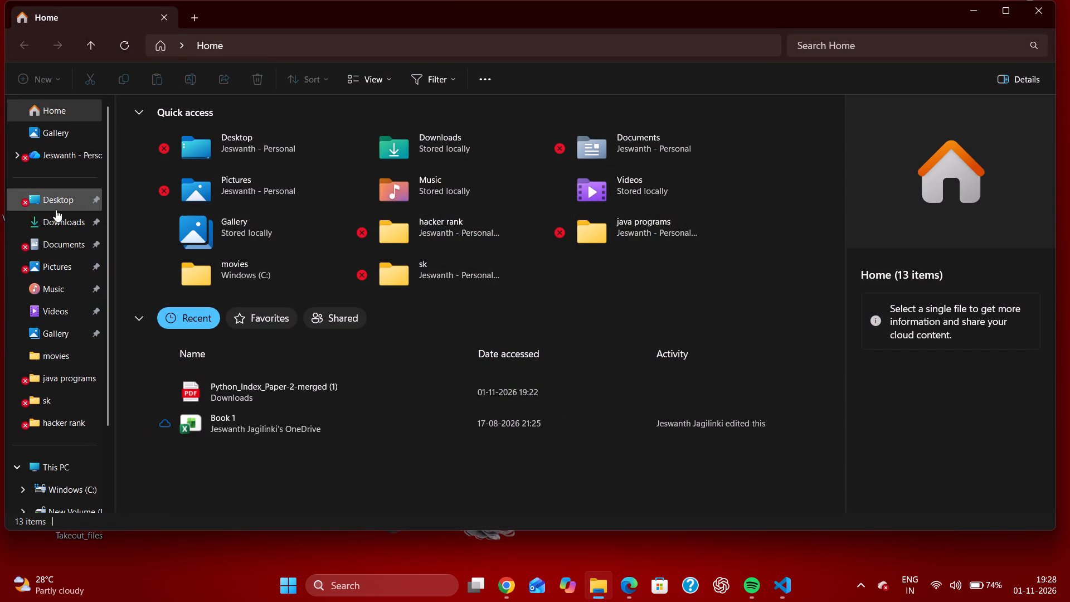
click(53, 241)
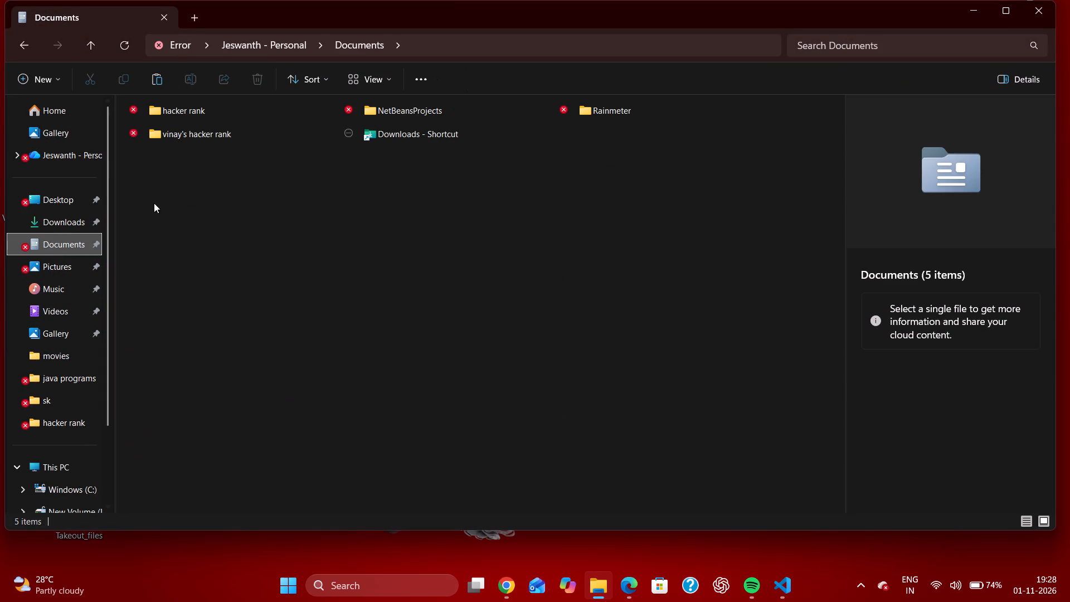
click(47, 230)
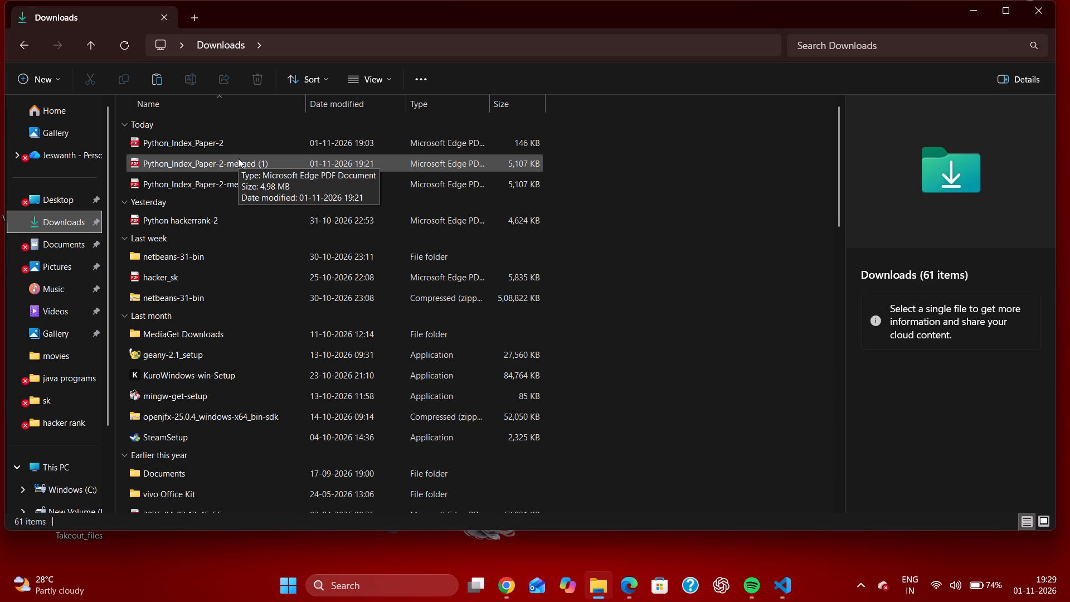
click(247, 161)
click(225, 79)
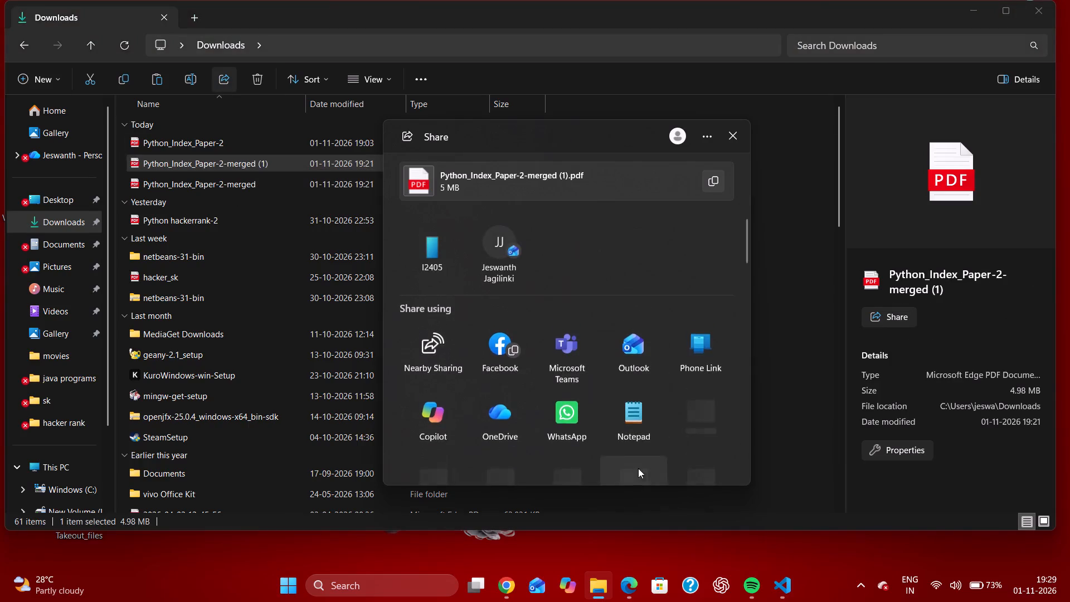
click(586, 429)
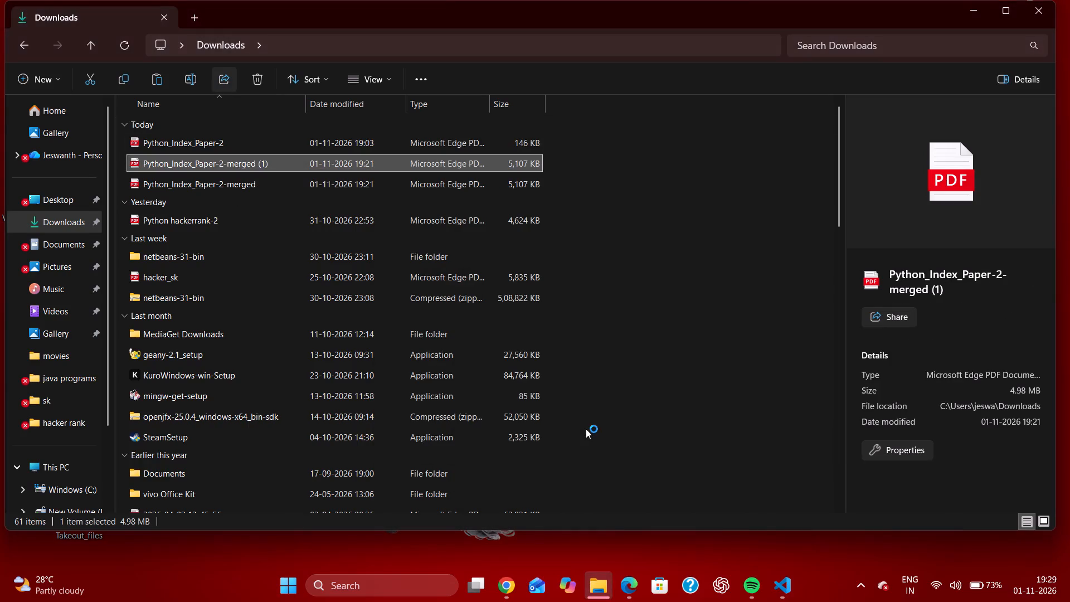
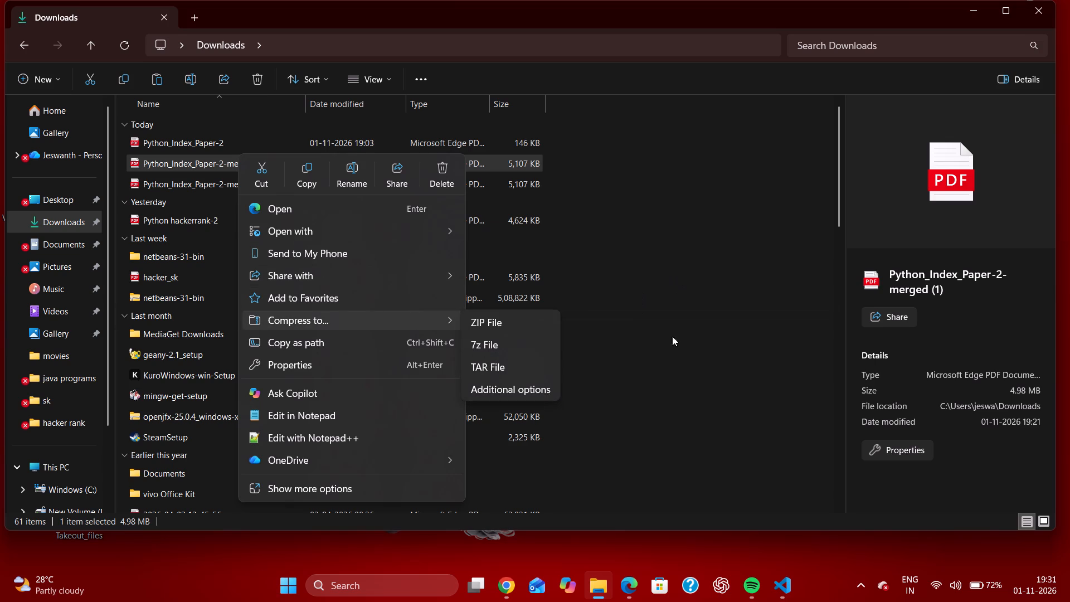
Open the name of the Python_Index_Paper-2-merged (1) PDF in the Downloads folder for editing.
click(357, 175)
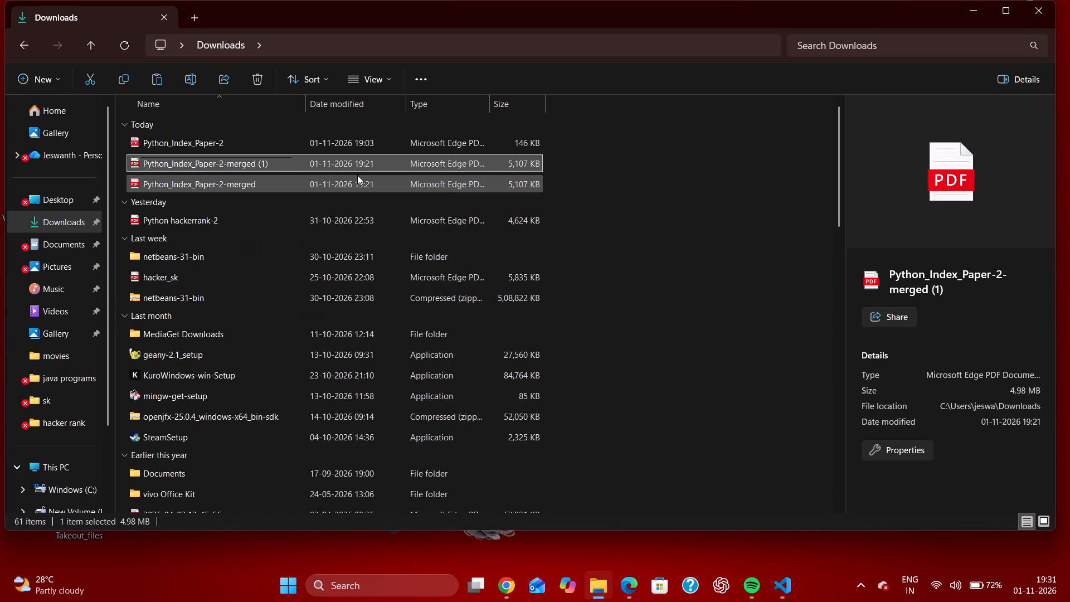
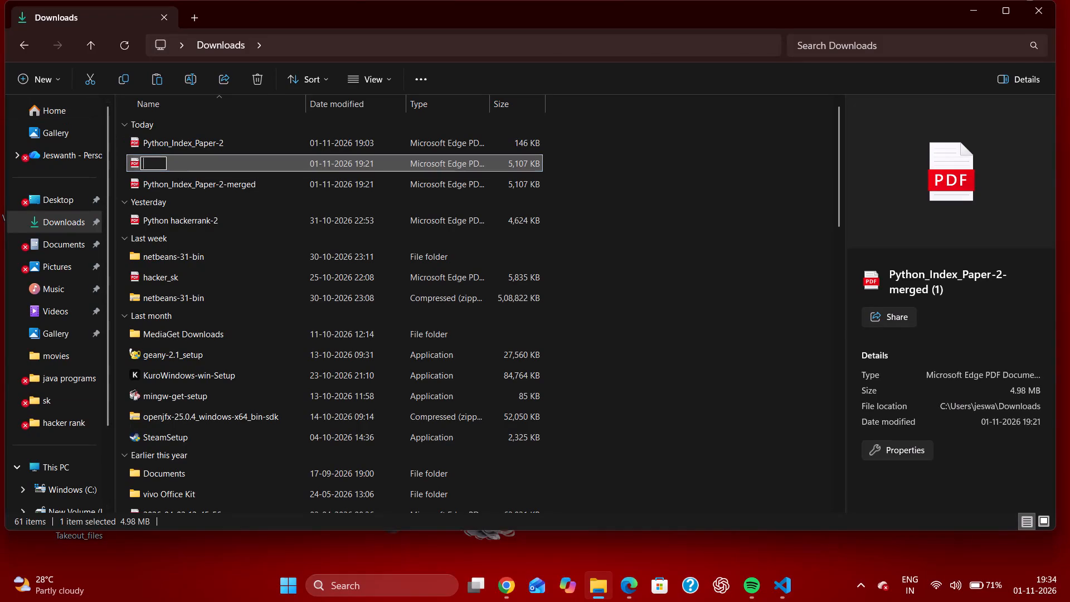
Rename the Python_Index_Paper-2-merged (1) PDF in the Downloads folder as hackerrank pdf.
click(155, 164)
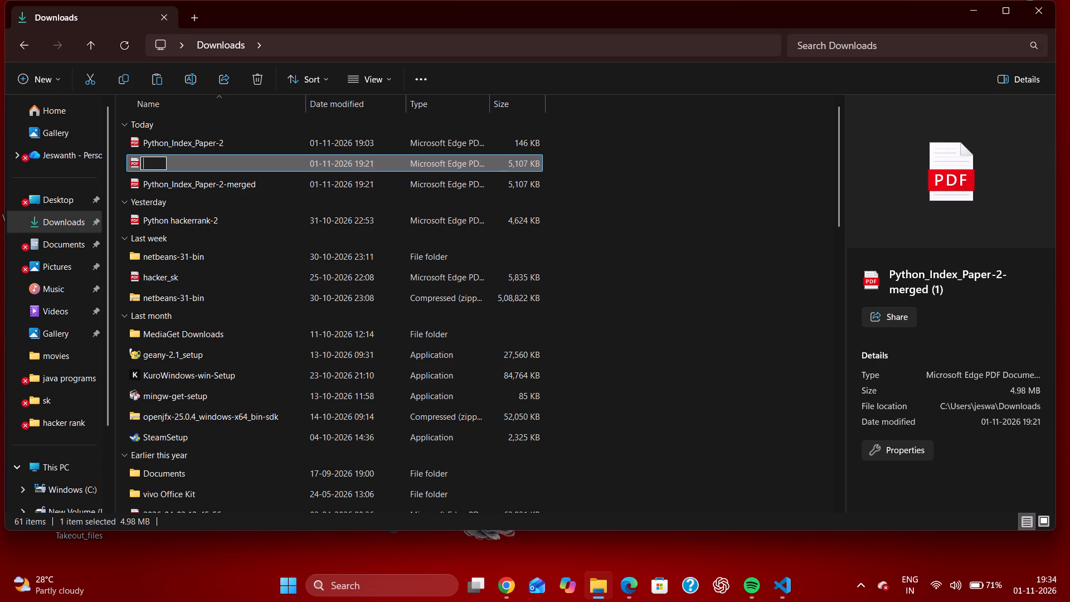
text(hacker)
text(rank)
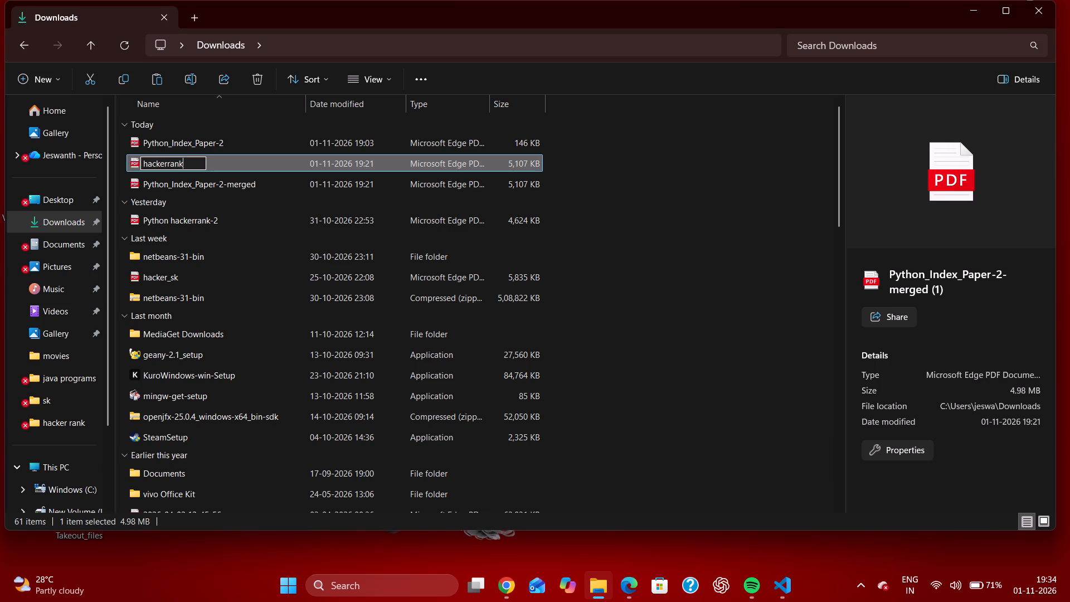
key(space)
text(merge)
key(BackSpace)
key(BackSpace)
key(BackSpace)
key(BackSpace)
key(BackSpace)
text(pdf)
key(space)
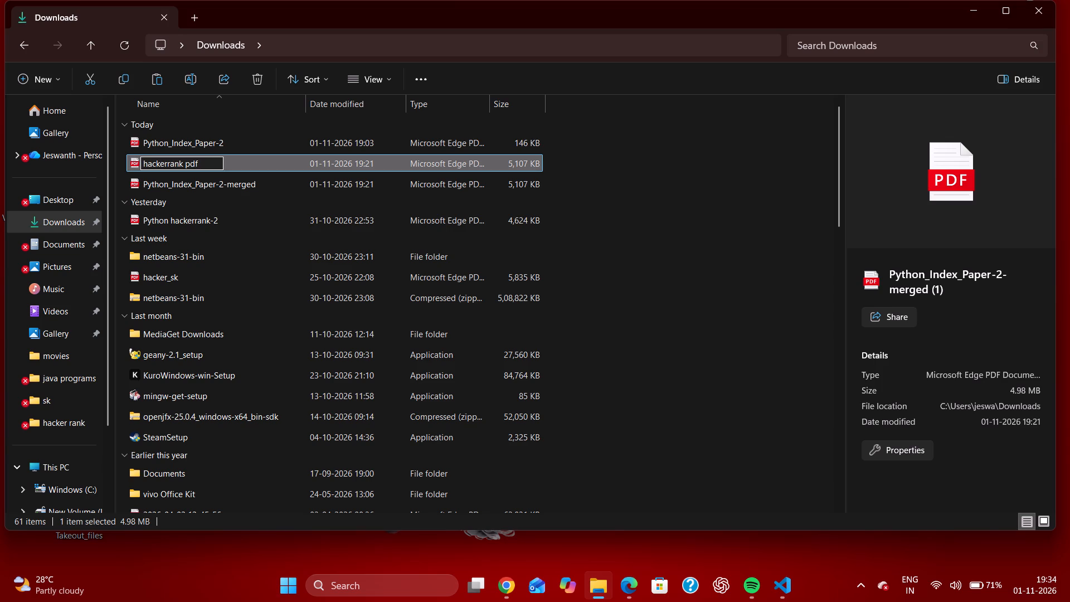
key(Return)
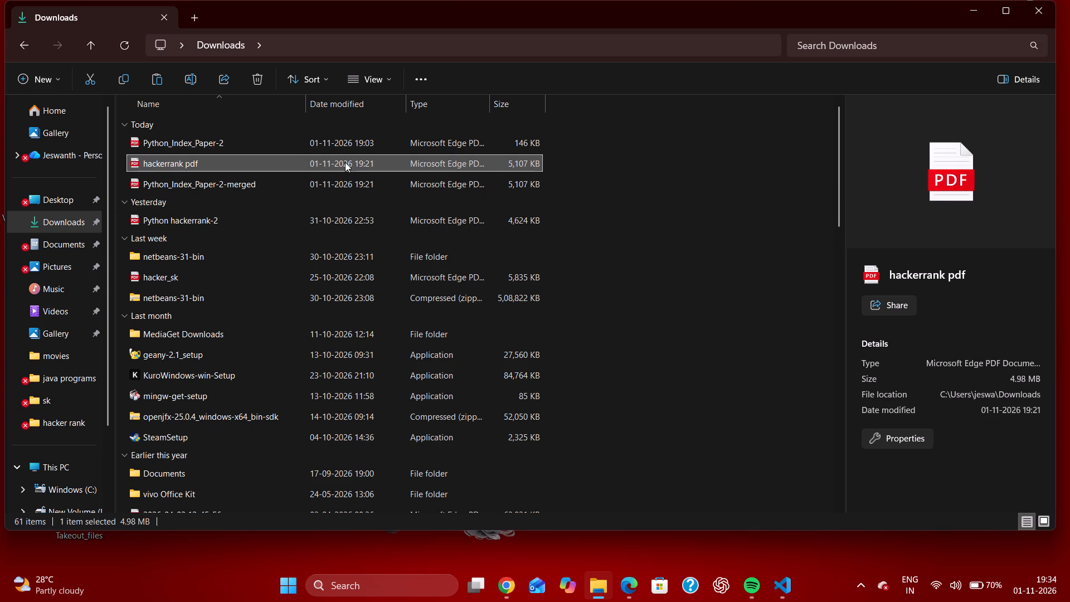
Open the sharing options for the hackerrank pdf file.
click(226, 72)
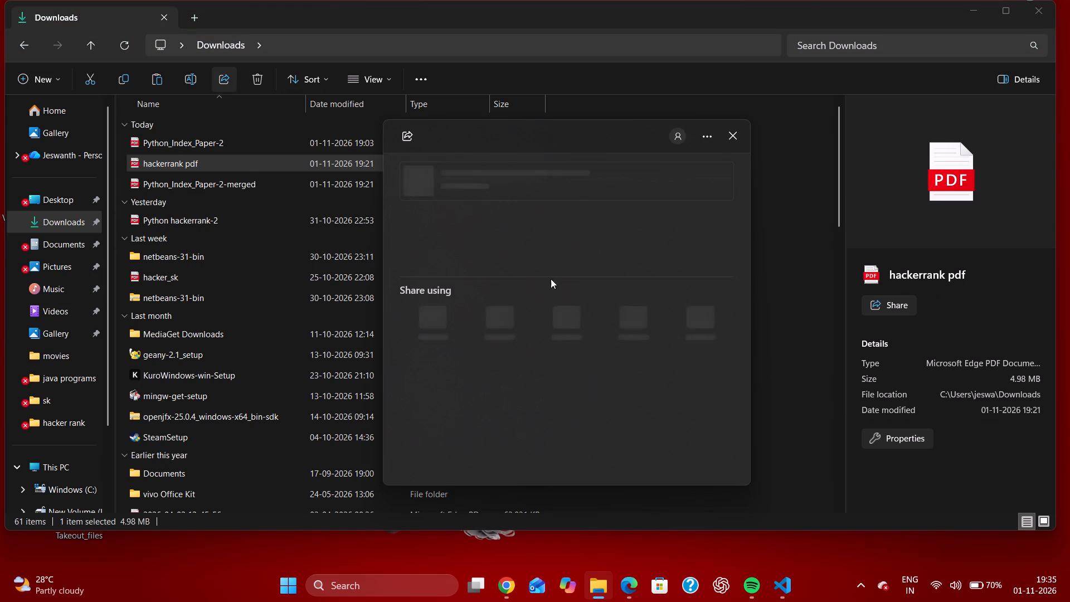